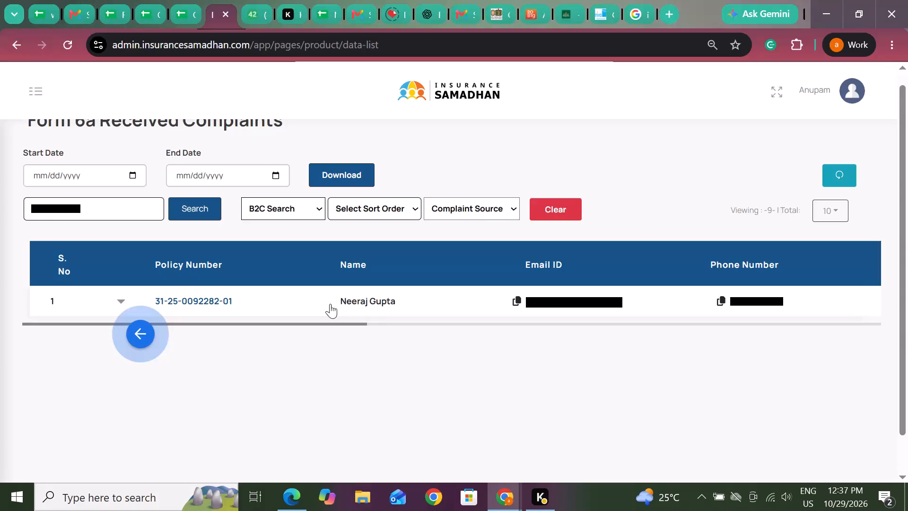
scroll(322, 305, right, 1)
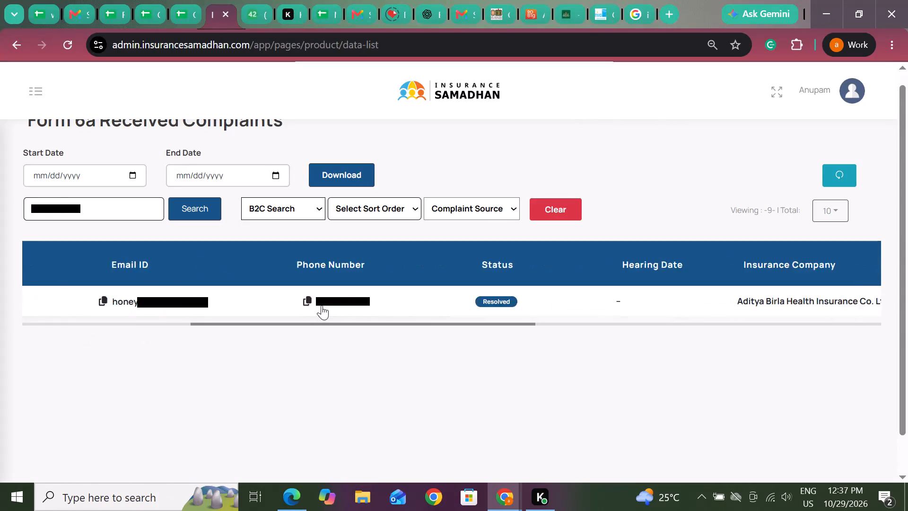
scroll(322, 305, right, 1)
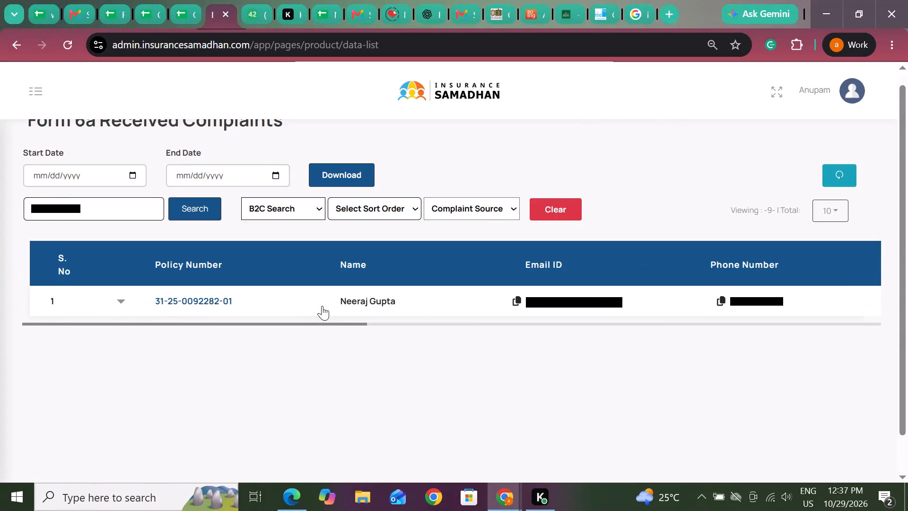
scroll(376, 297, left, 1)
Copy the phone number from row 29 of the October resolved sheet and search the Form 6a received complaints for it.
click(116, 14)
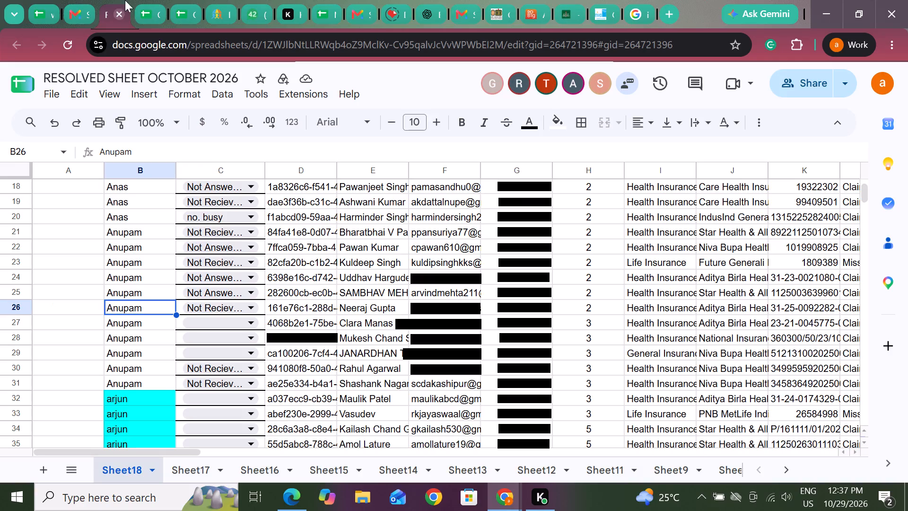
click(240, 331)
click(314, 335)
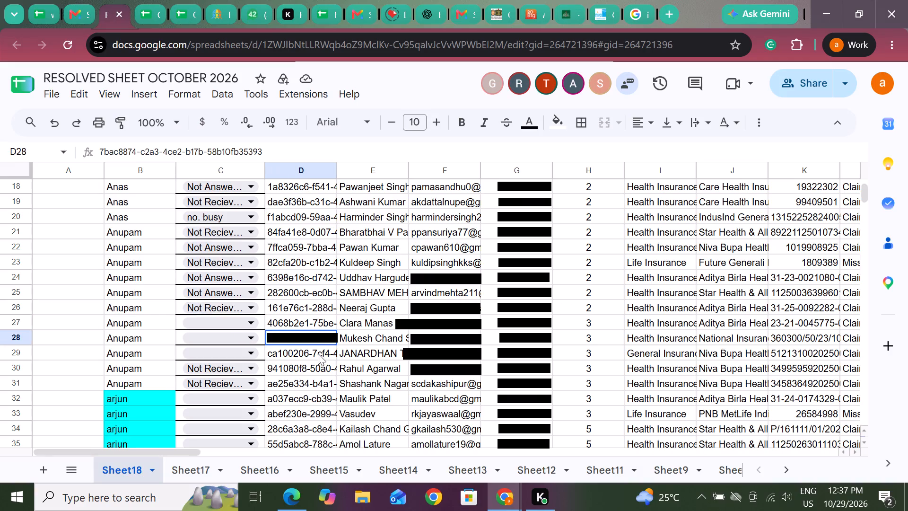
click(319, 363)
click(371, 356)
click(442, 352)
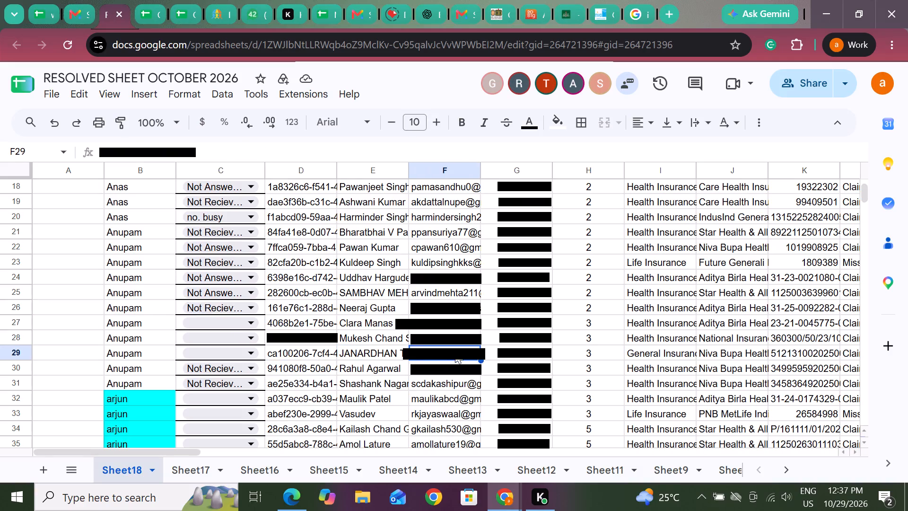
click(520, 352)
key(ctrl+c)
key(ctrl+c)
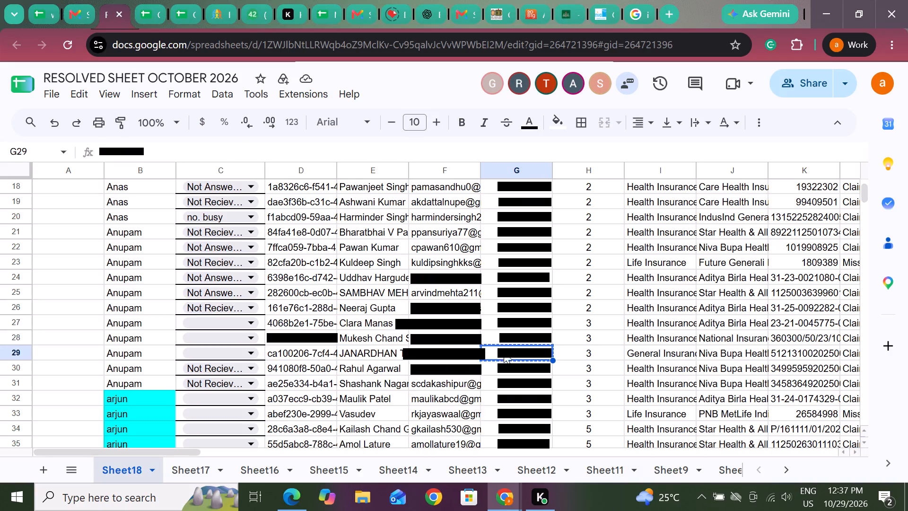
key(ctrl+c)
click(218, 21)
ctrl+double_click(131, 205)
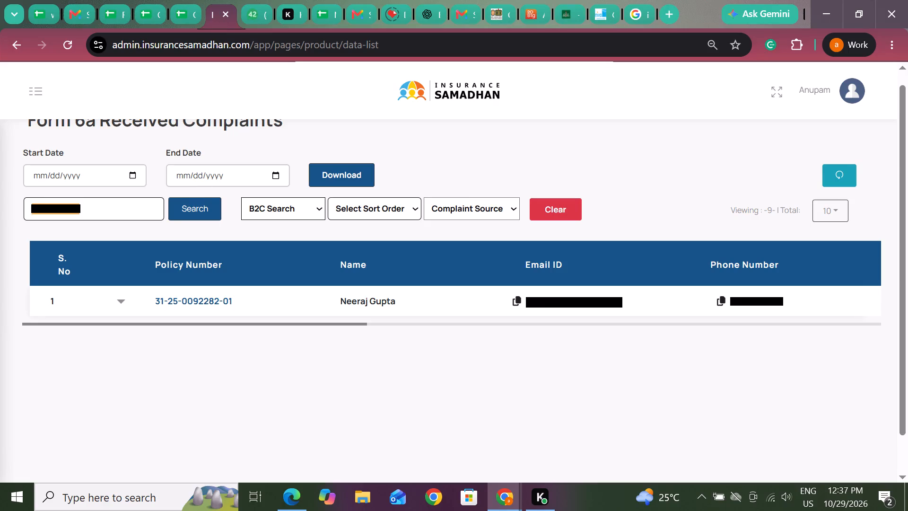
key(ctrl+v)
click(174, 214)
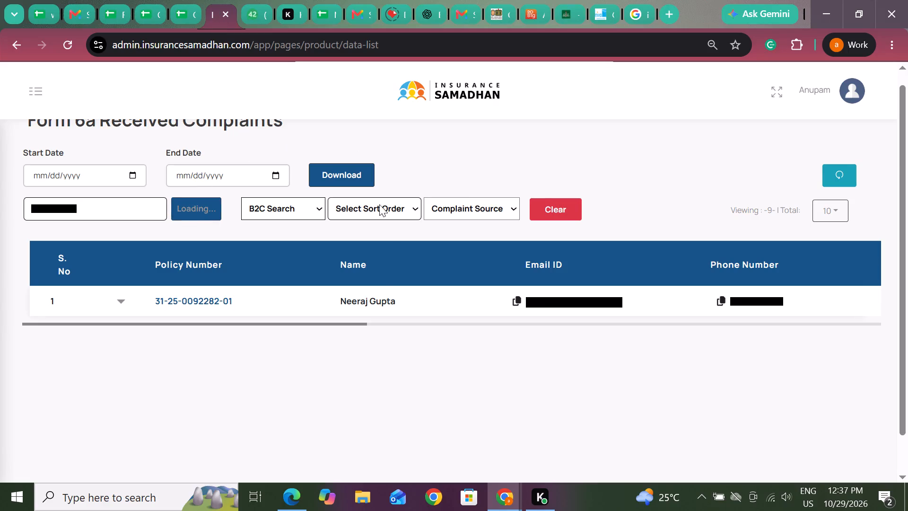
scroll(324, 309, left, 2)
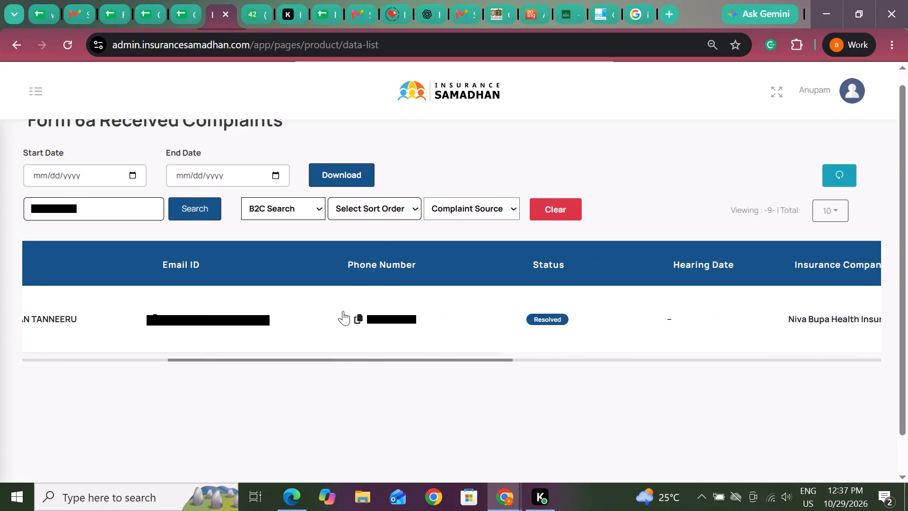
Copy the row 29 customer's phone number from the complaint record and call it with the Smartflo dialer.
scroll(343, 311, left, 1)
click(359, 316)
click(531, 14)
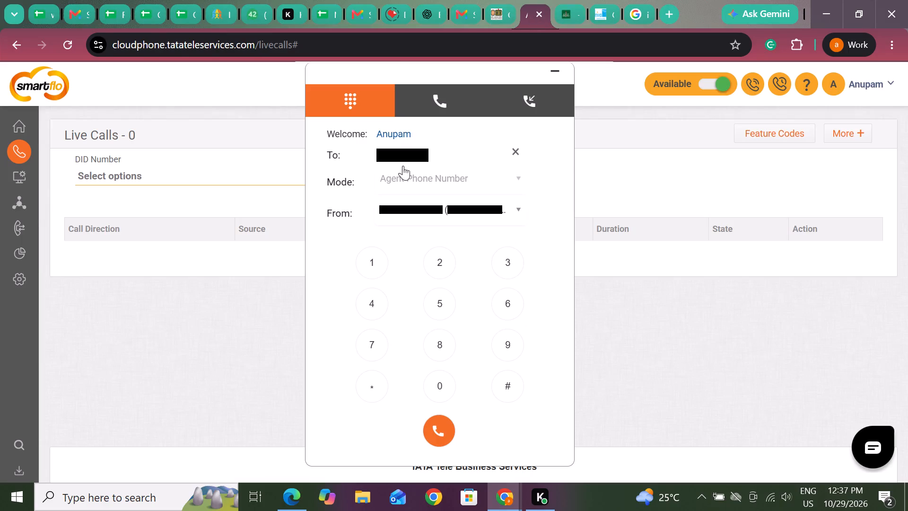
double_click(403, 151)
key(ctrl+v)
click(443, 431)
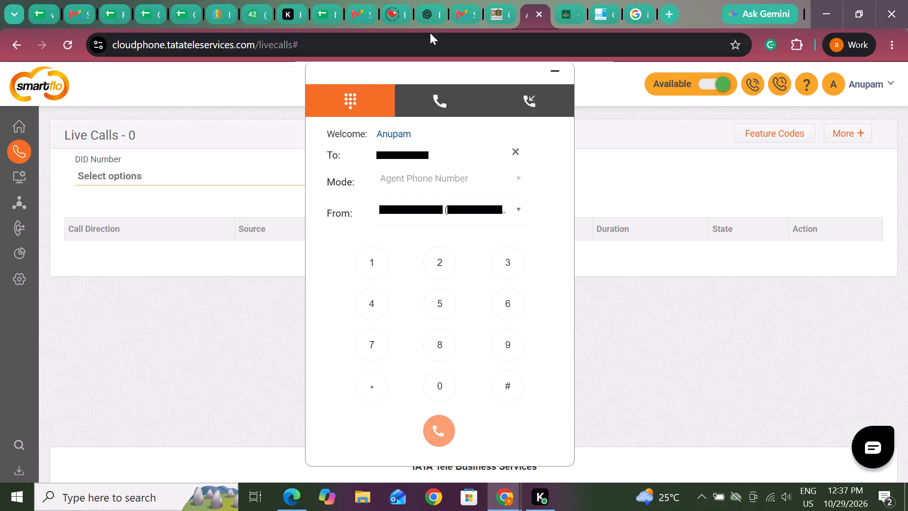
Add the comment "nr" to the communication log of the row 29 customer's complaint and collapse the complaint entry.
scroll(421, 35, up, 6)
click(216, 24)
scroll(251, 322, right, 1)
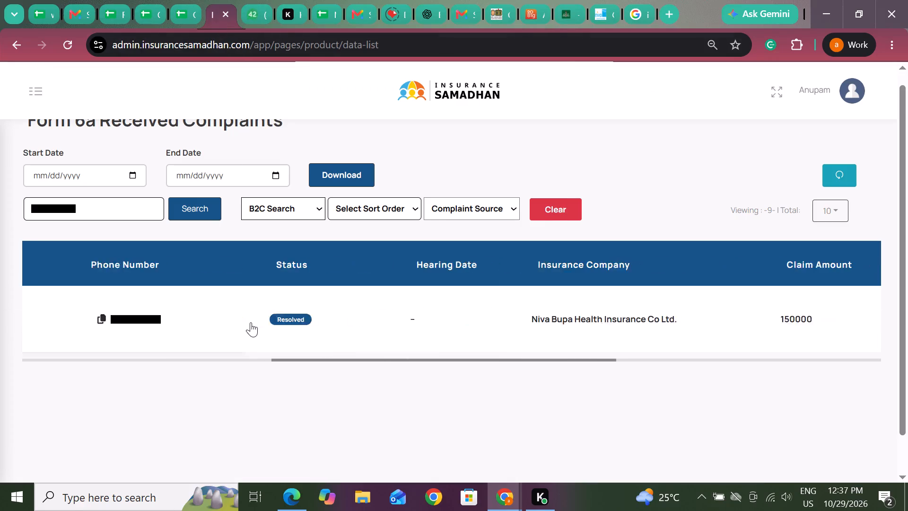
scroll(251, 322, right, 1)
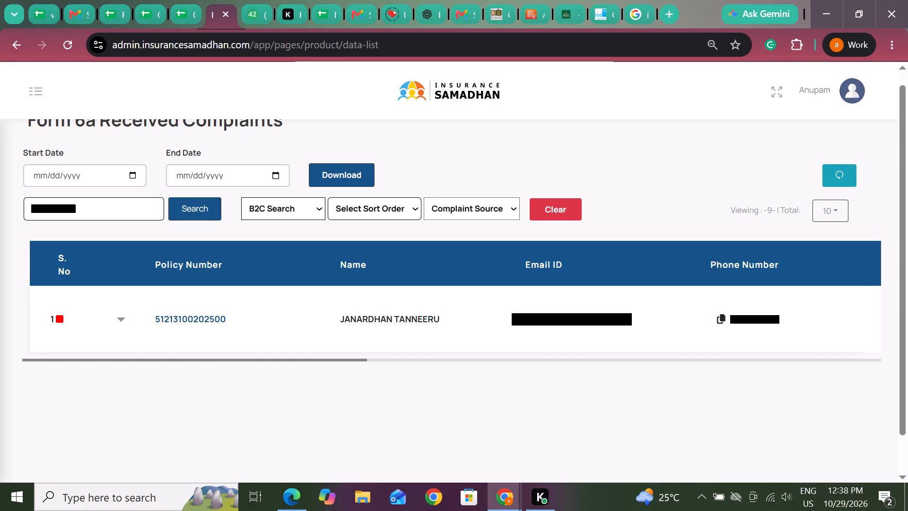
drag(351, 361, 425, 363)
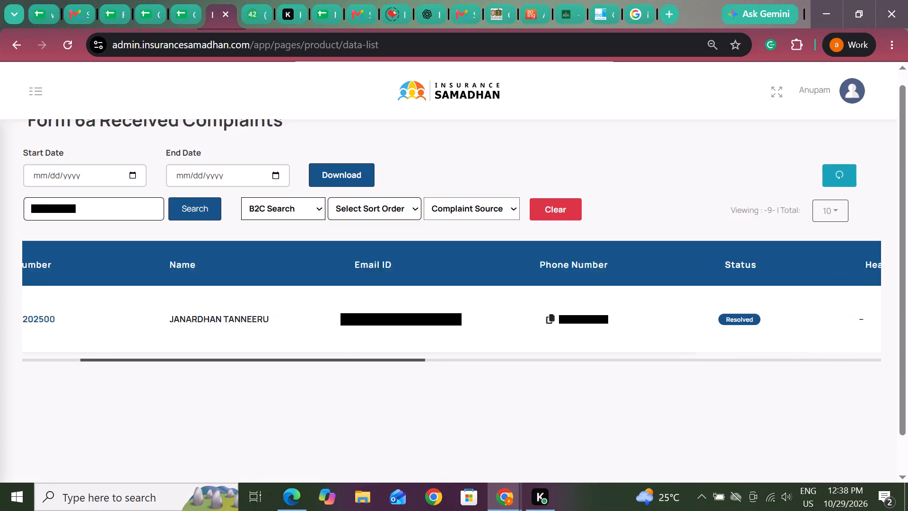
drag(425, 363, 234, 363)
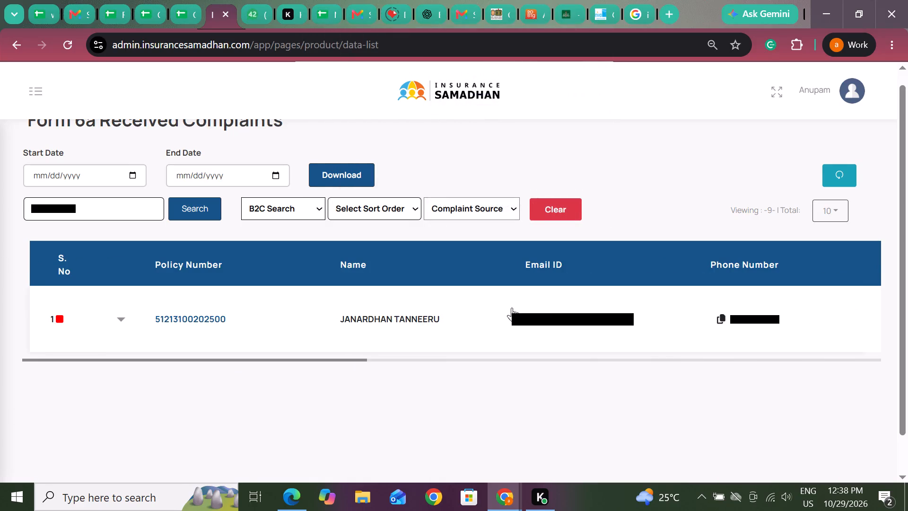
scroll(474, 326, left, 1)
click(444, 333)
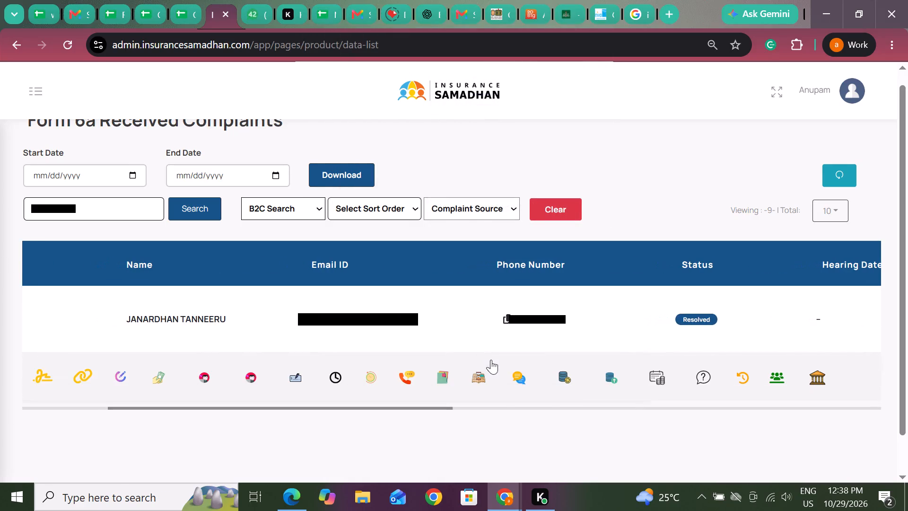
click(522, 376)
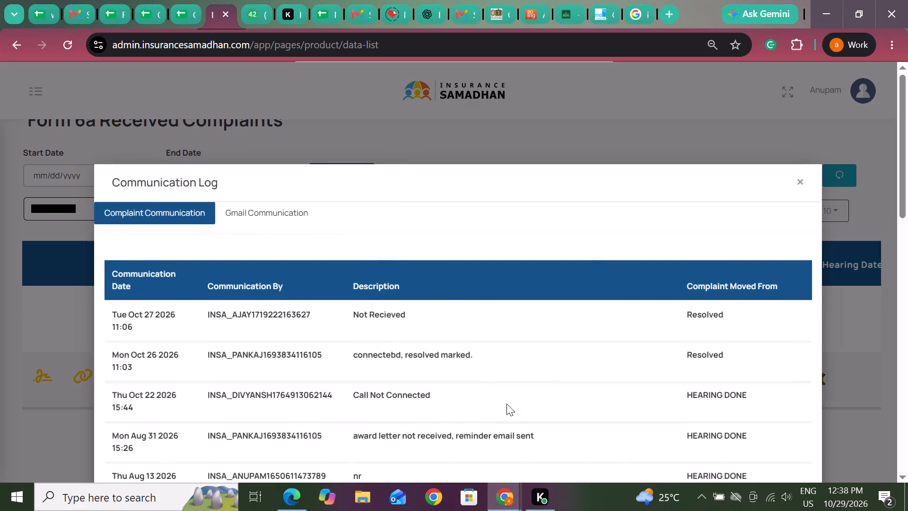
scroll(373, 397, down, 8)
click(529, 446)
click(353, 353)
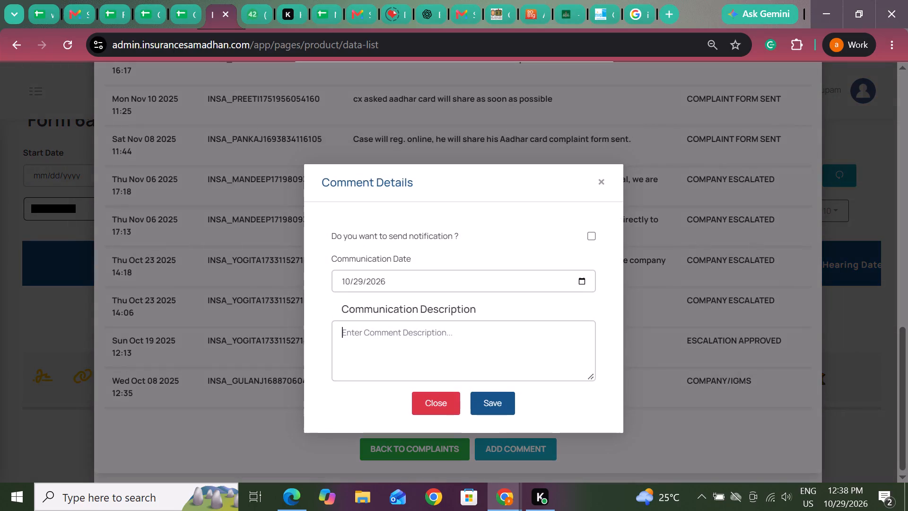
key(n)
key(r)
click(478, 393)
scroll(293, 113, up, 9)
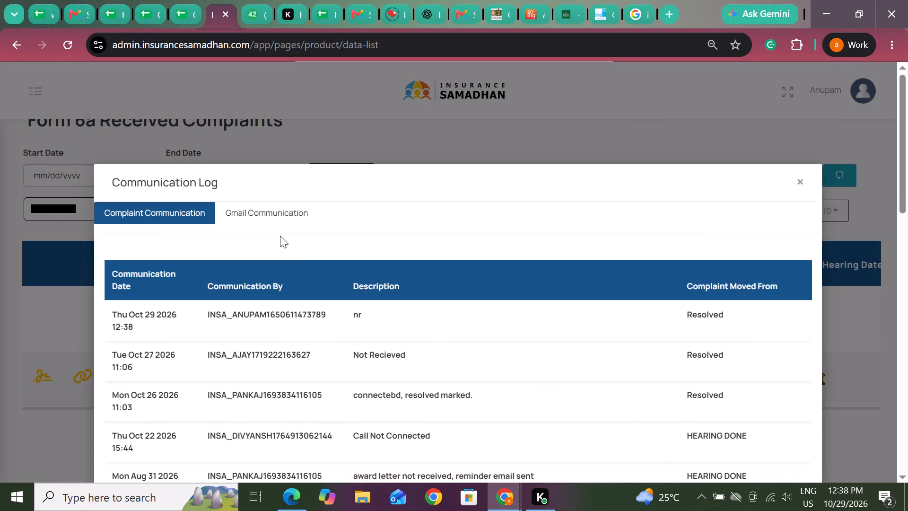
scroll(294, 243, up, 7)
click(291, 139)
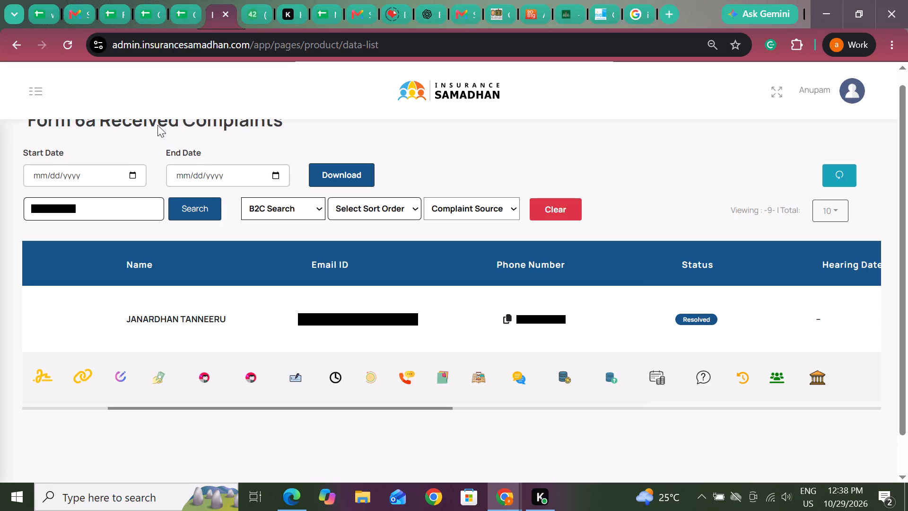
scroll(314, 314, right, 1)
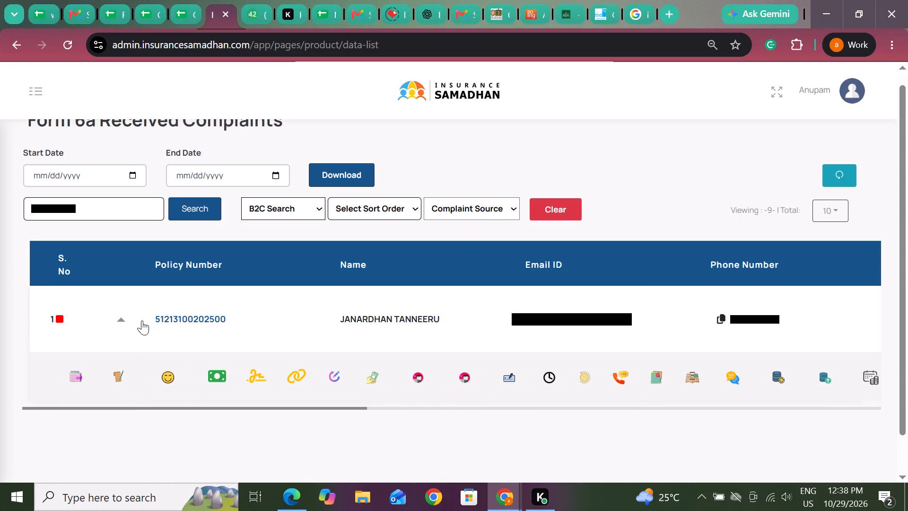
click(142, 320)
Set the call status in row 29 of the October resolved sheet to Not Answering.
click(107, 17)
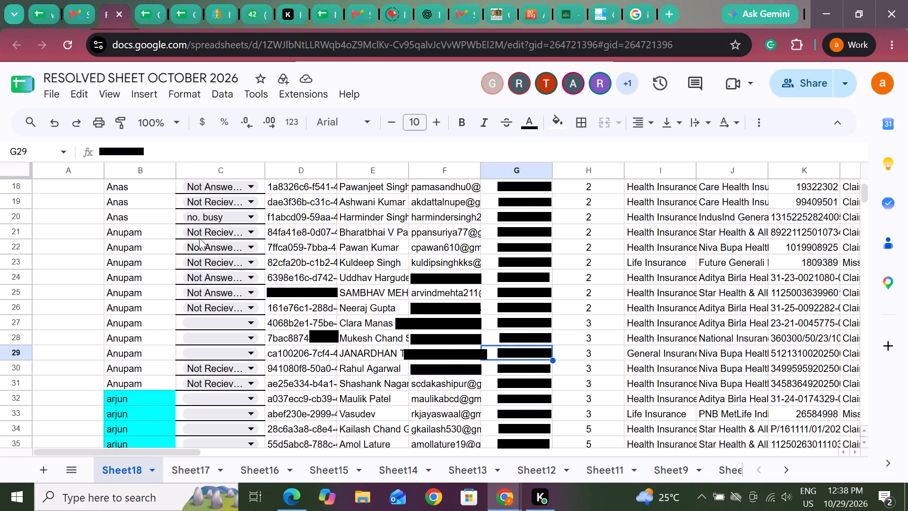
click(215, 352)
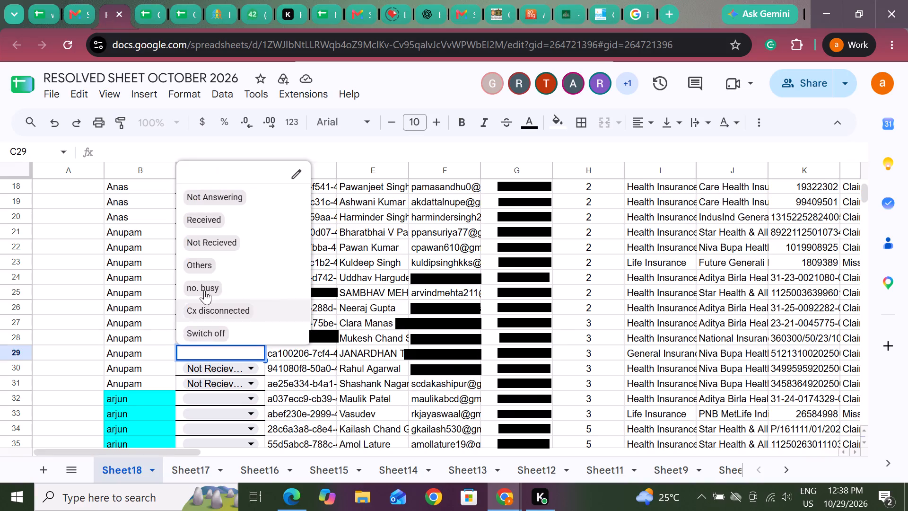
click(214, 203)
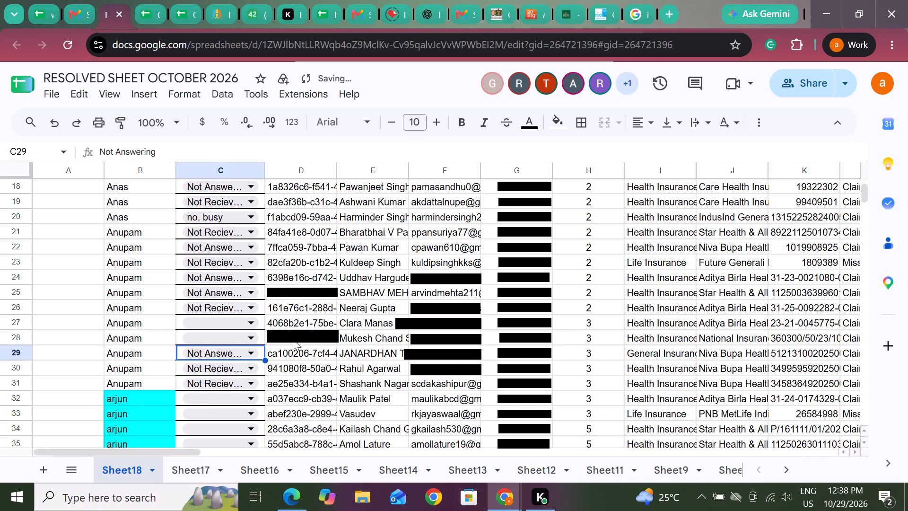
Copy the phone number from row 28 of the resolved sheet and search the received complaints for it.
click(307, 334)
click(380, 333)
click(458, 335)
click(373, 339)
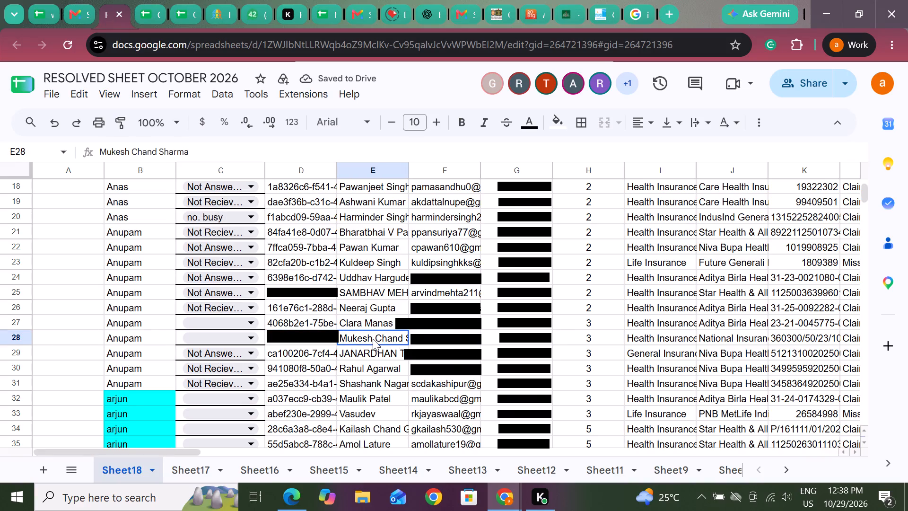
click(323, 340)
click(359, 340)
click(483, 340)
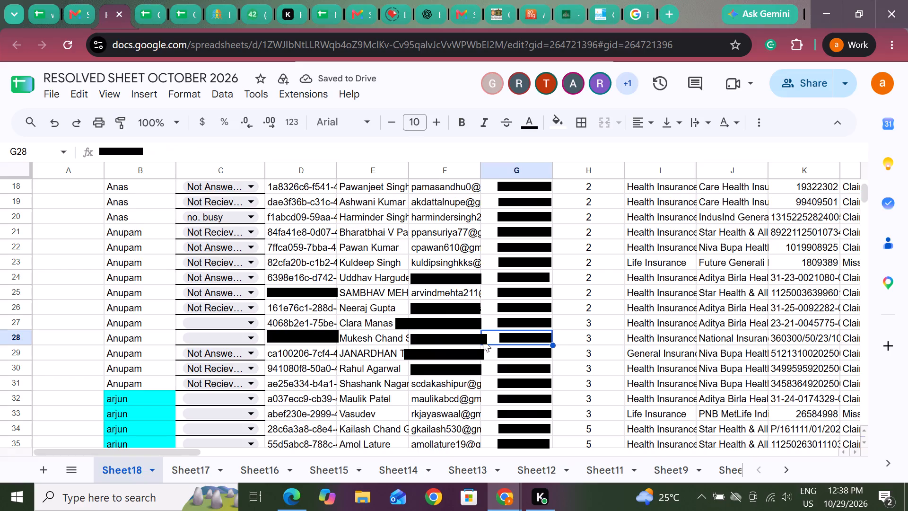
key(ctrl+c)
key(ctrl+c)
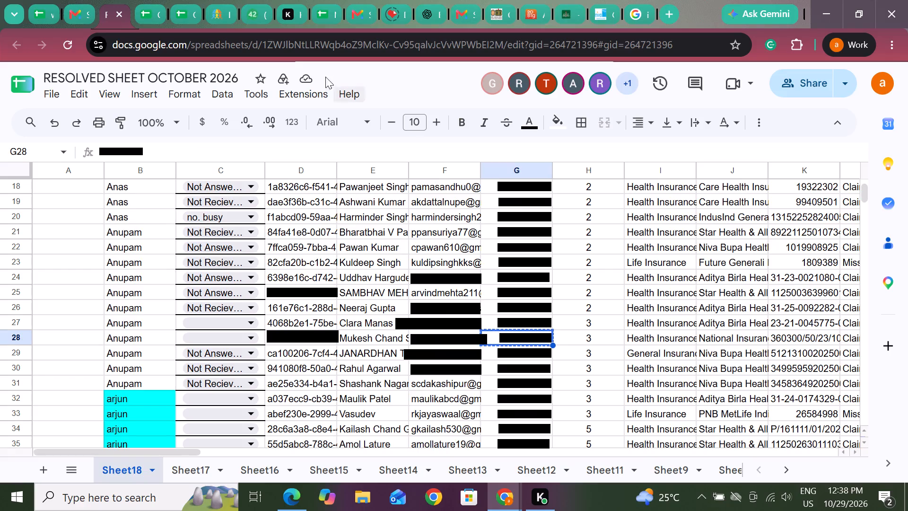
click(215, 24)
triple_click(123, 211)
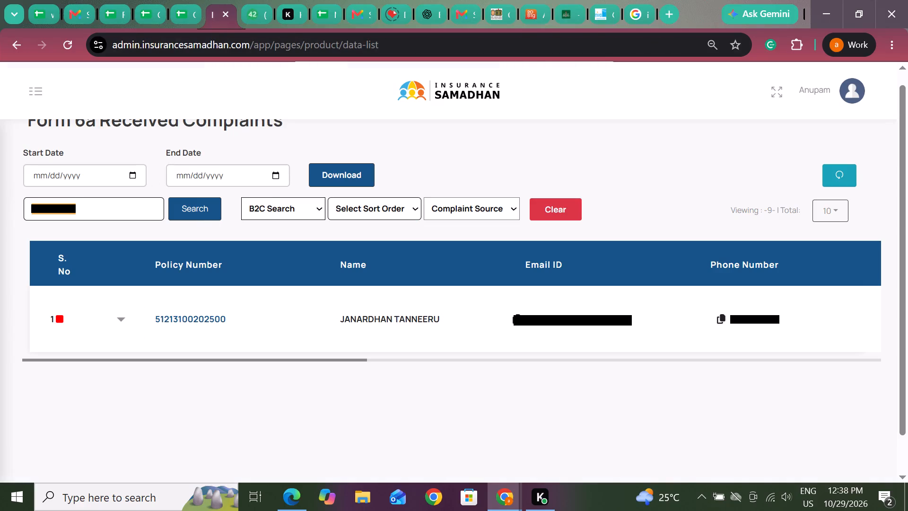
key(ctrl+v)
click(207, 216)
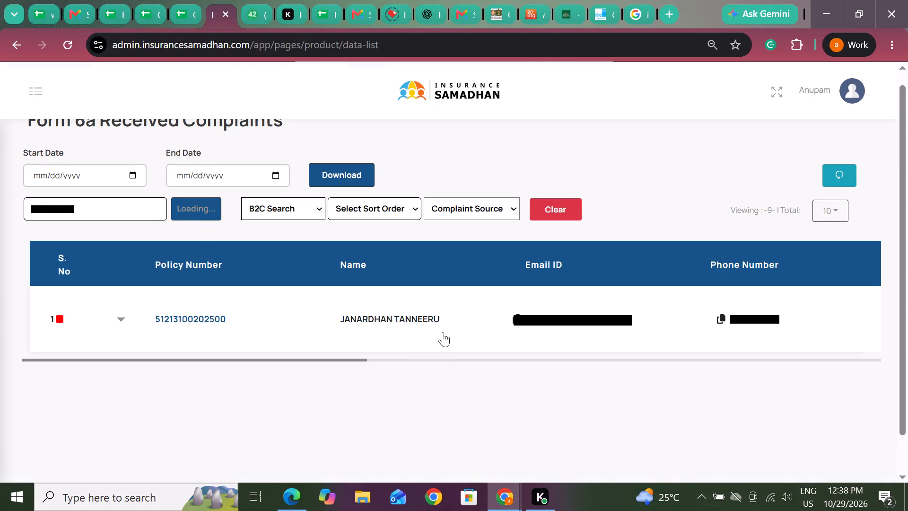
Review the communication log of the row 28 customer's complaint for earlier call remarks.
scroll(425, 313, left, 1)
scroll(479, 289, left, 1)
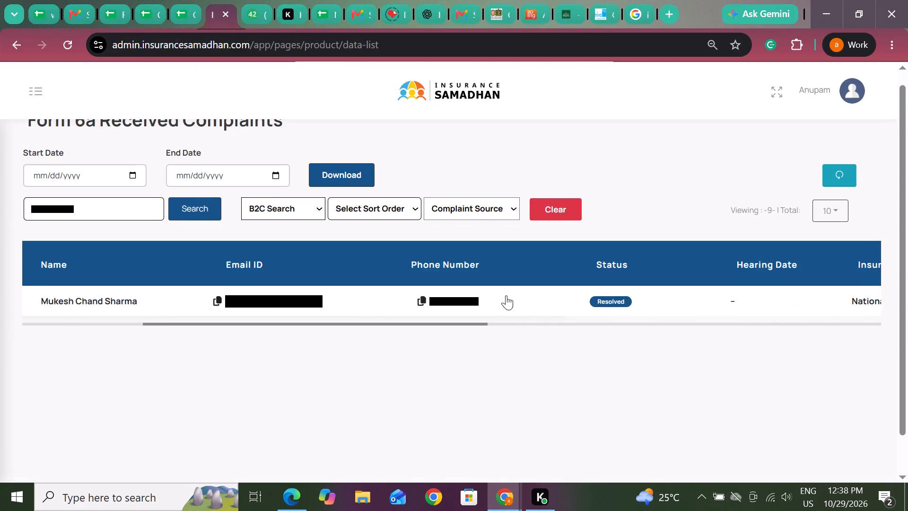
scroll(506, 295, left, 1)
click(431, 300)
click(475, 344)
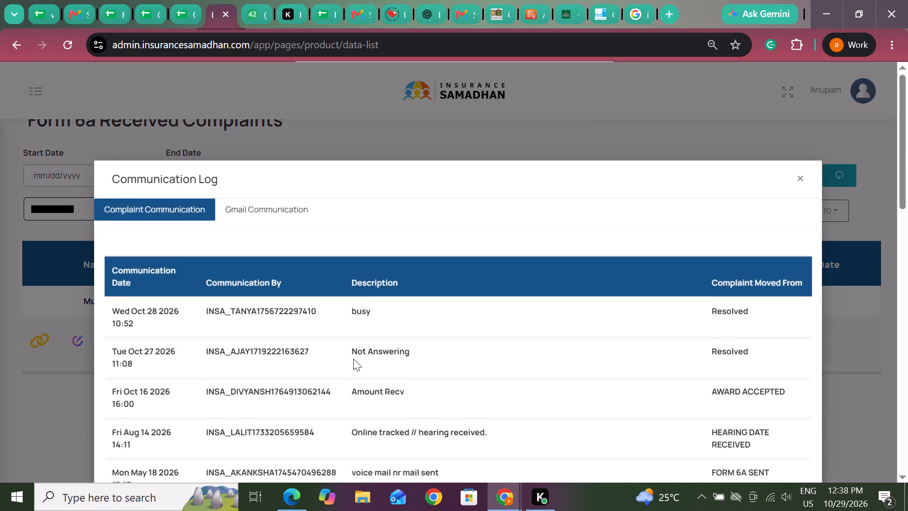
scroll(353, 361, up, 7)
scroll(328, 321, up, 6)
click(268, 123)
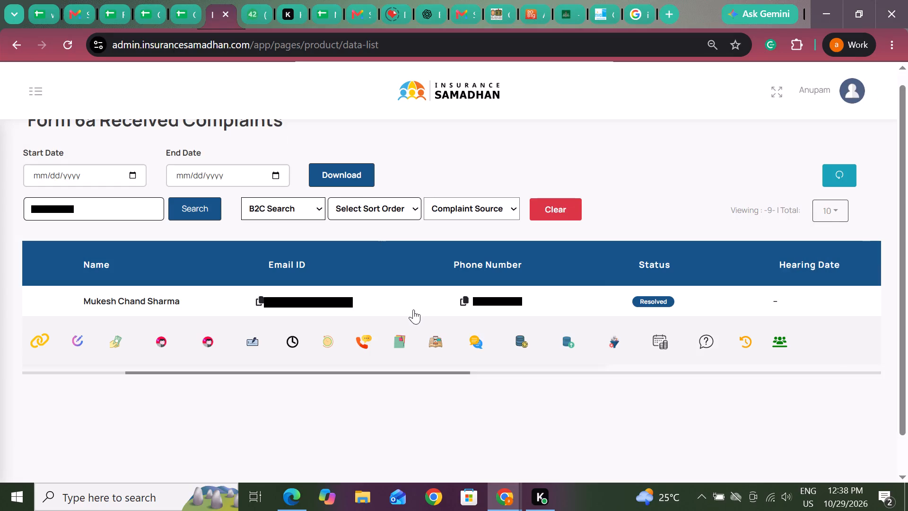
Copy the row 28 customer's phone number from the complaint record and call it with the Smartflo dialer.
scroll(442, 303, right, 6)
scroll(294, 291, left, 1)
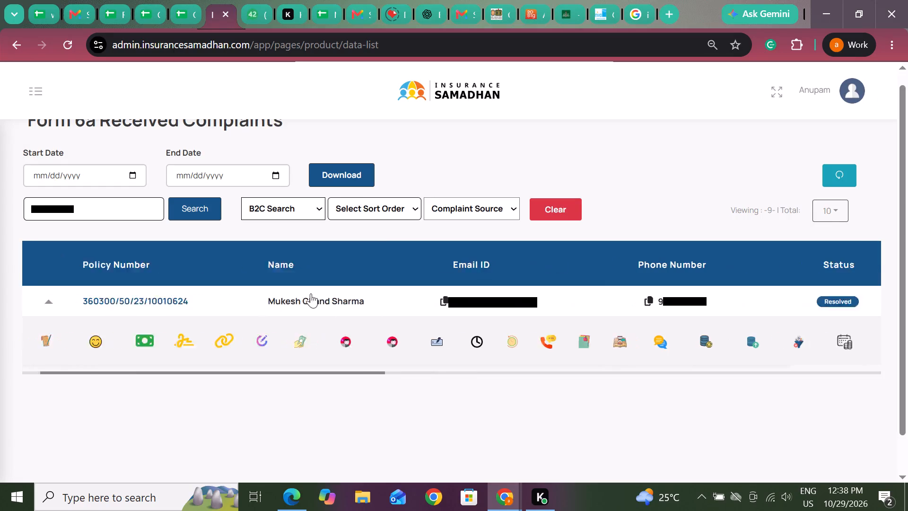
scroll(311, 293, left, 1)
click(558, 300)
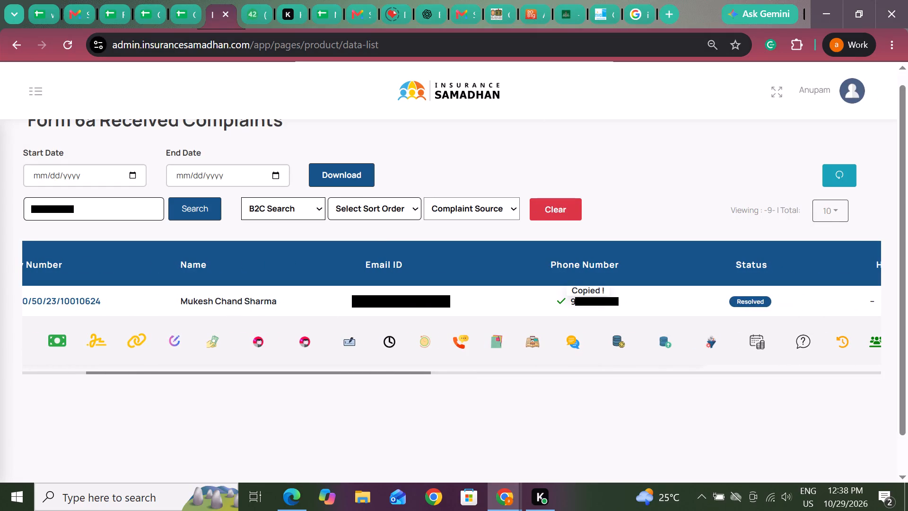
click(532, 26)
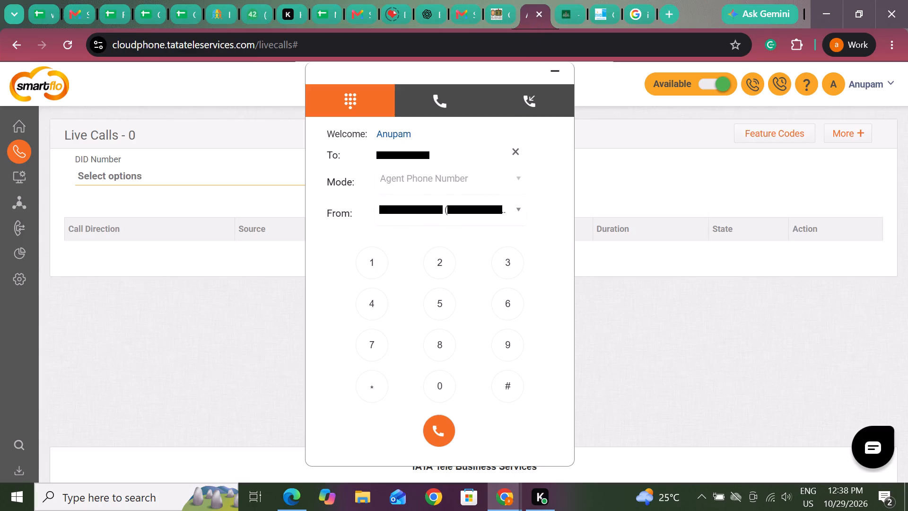
ctrl+click(422, 154)
ctrl+triple_click(422, 159)
key(ctrl+v)
click(446, 434)
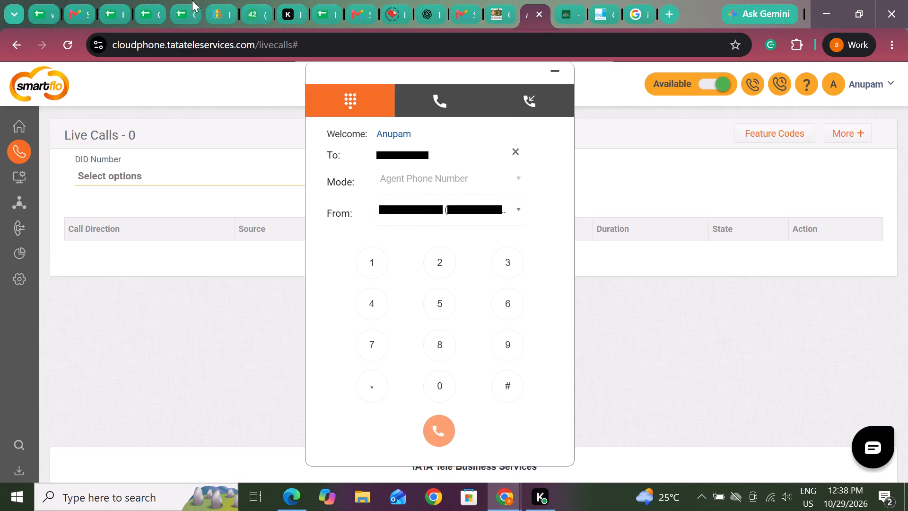
Return to the received complaints list and collapse the row 28 customer's complaint entry.
click(213, 20)
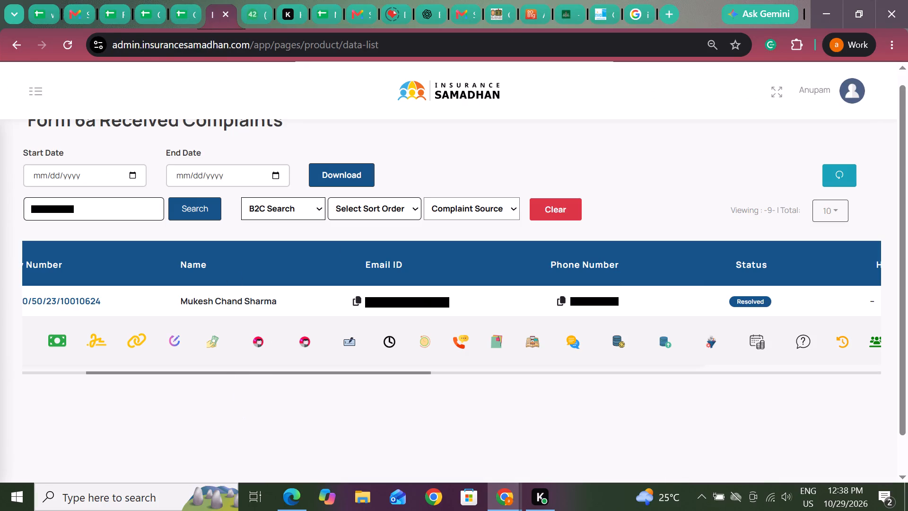
click(133, 303)
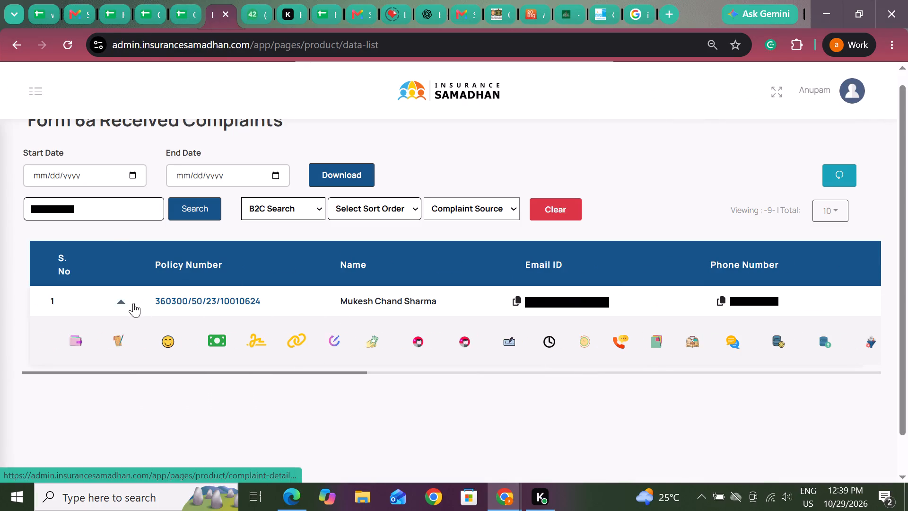
scroll(259, 303, left, 1)
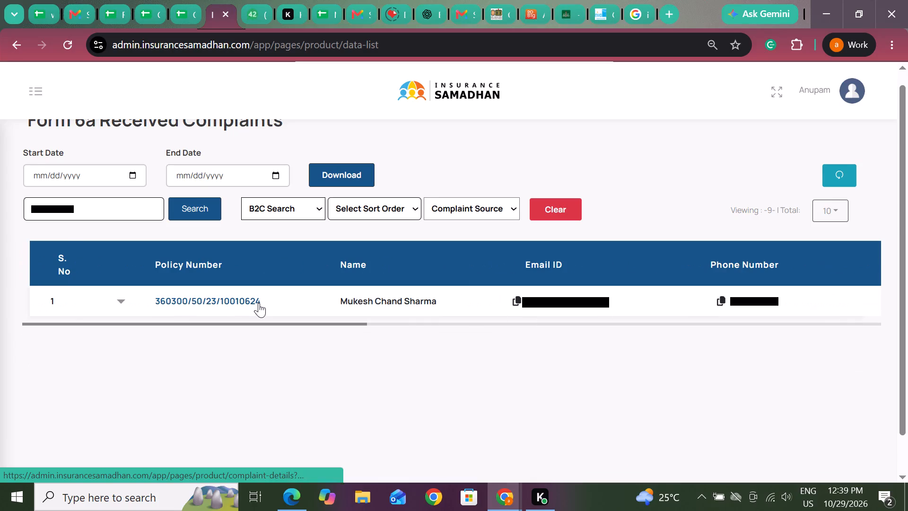
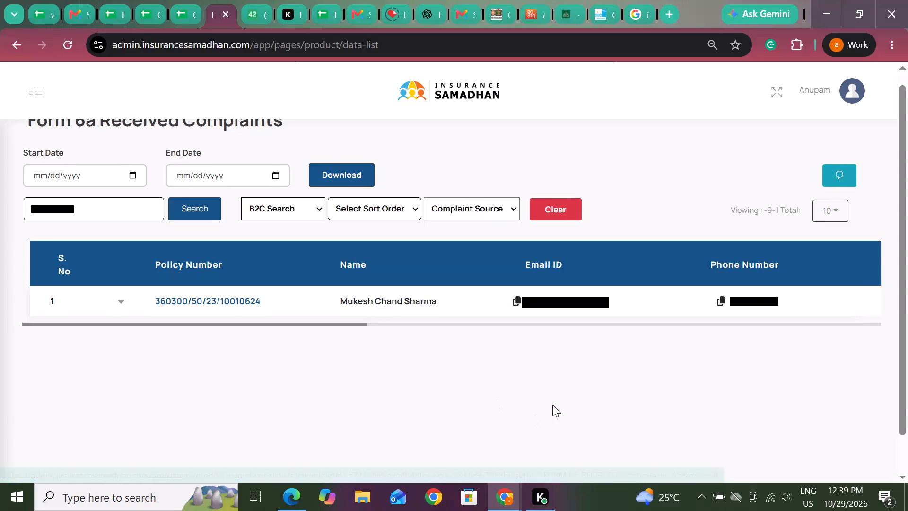
Review the status, insurance company, claim amount and complaint type of the row 28 customer's entry in the received complaints list.
scroll(551, 405, down, 1)
drag(335, 282, 652, 274)
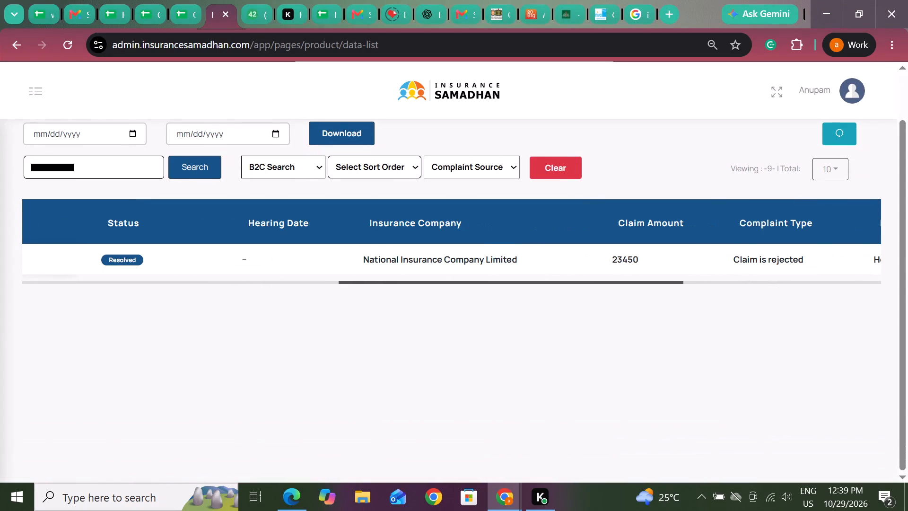
drag(652, 274, 144, 270)
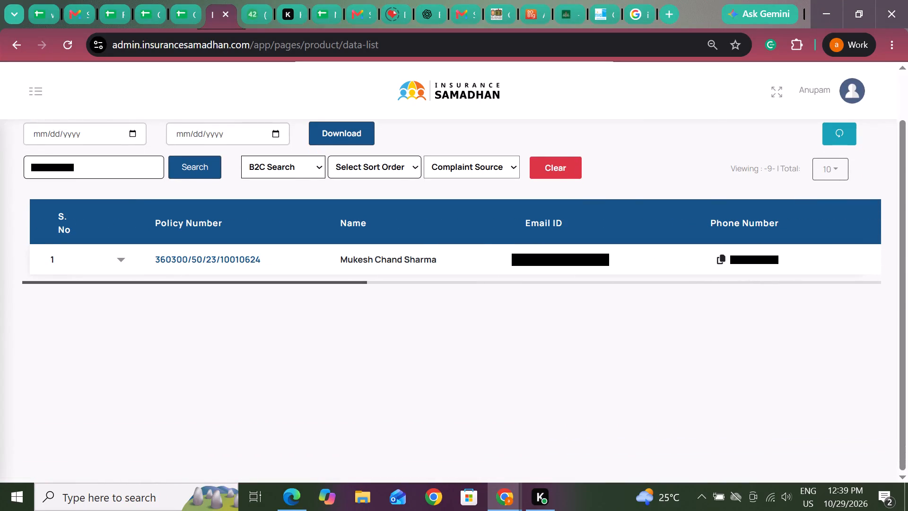
drag(263, 282, 302, 285)
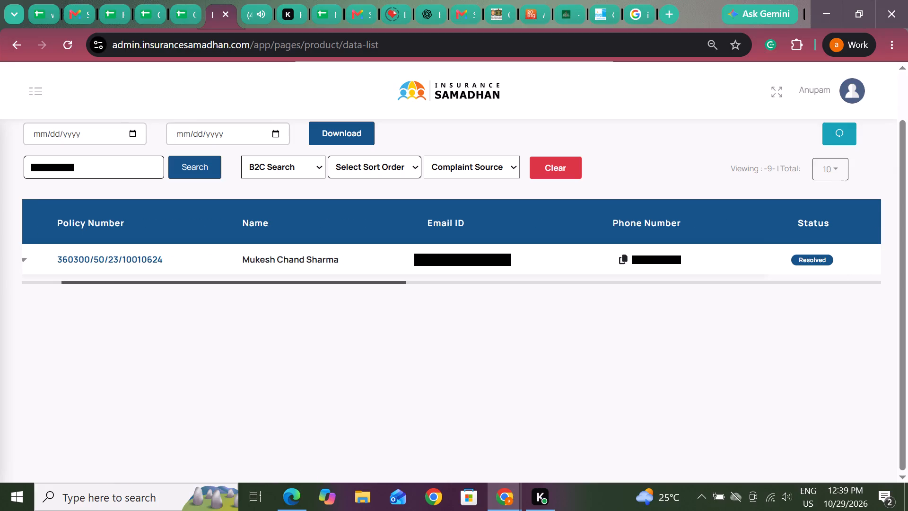
drag(304, 283, 112, 278)
scroll(387, 241, down, 1)
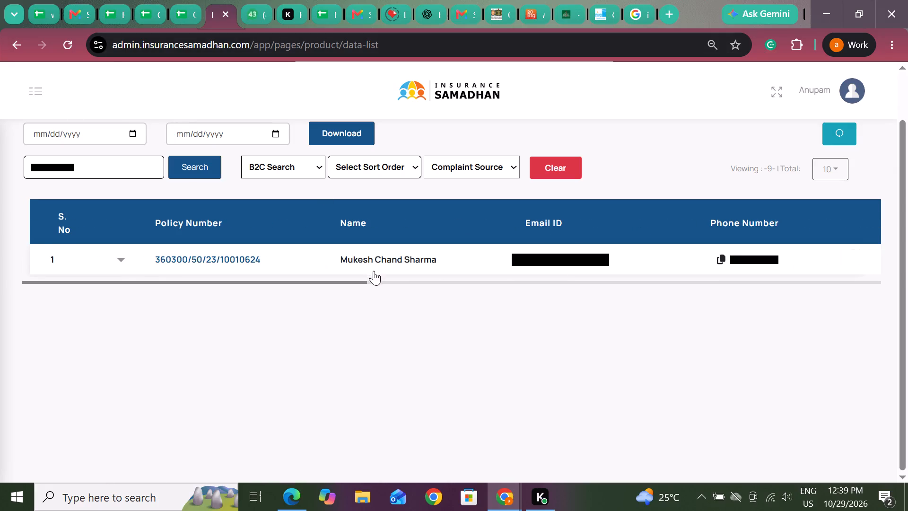
click(375, 283)
drag(375, 283, 0, 271)
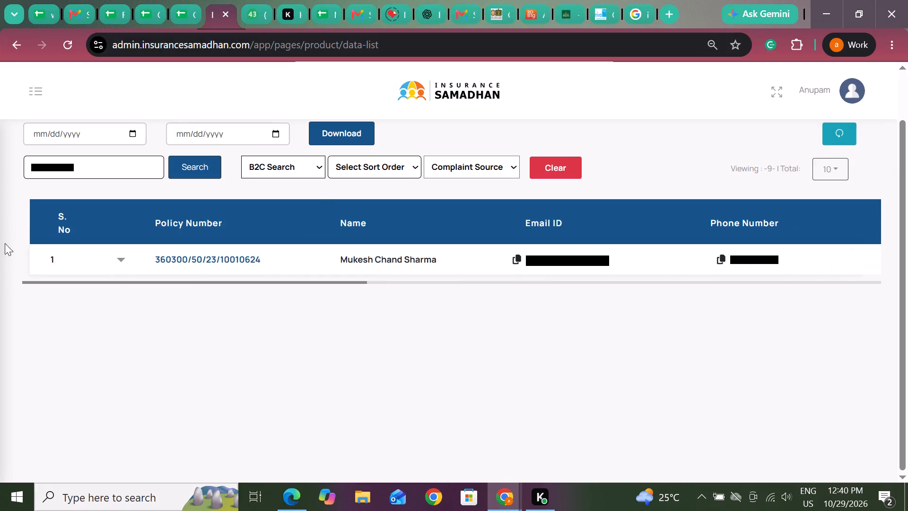
click(377, 274)
drag(378, 282, 316, 285)
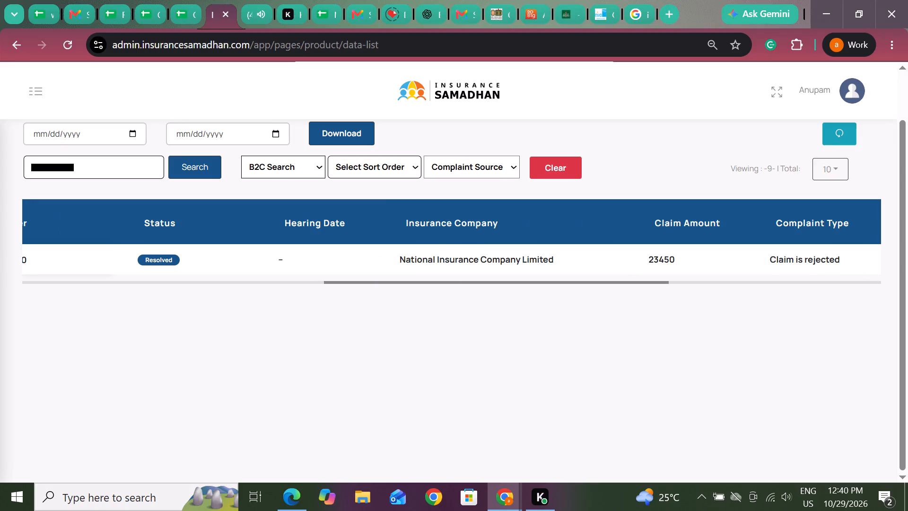
drag(316, 285, 315, 285)
click(277, 281)
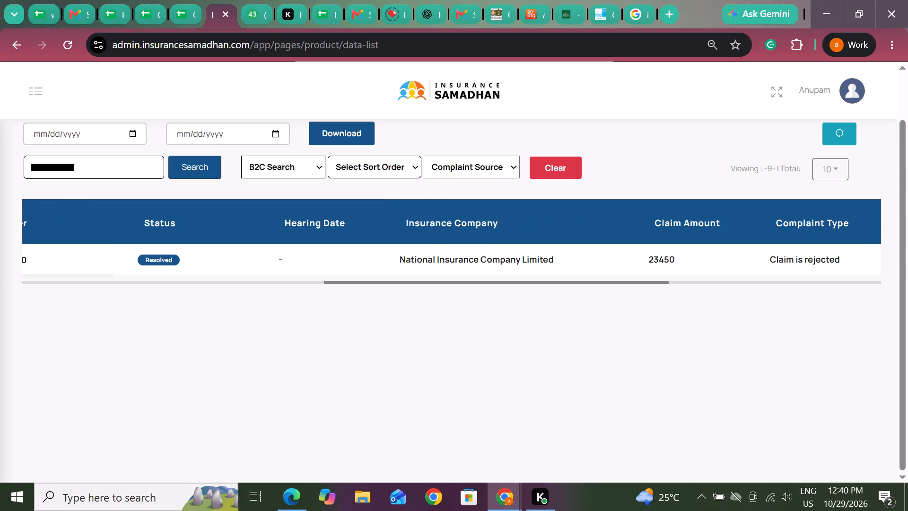
click(279, 282)
drag(279, 282, 565, 285)
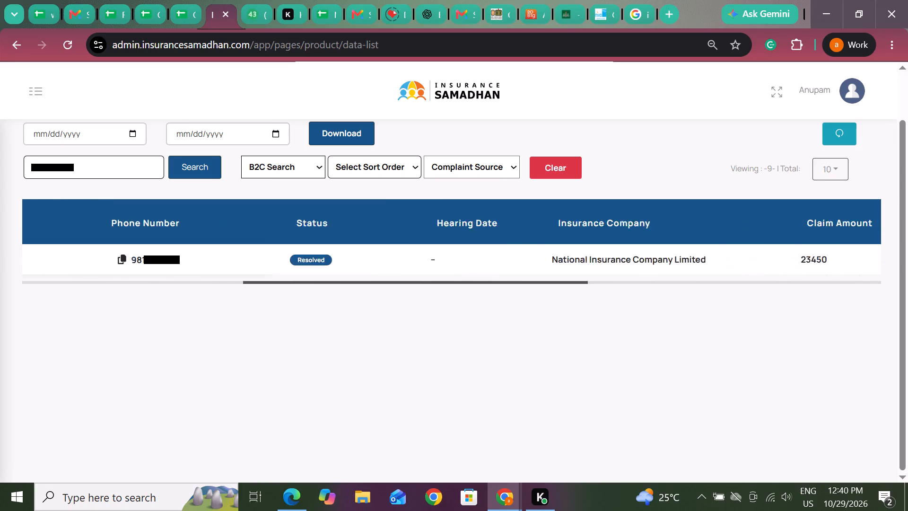
drag(565, 285, 223, 271)
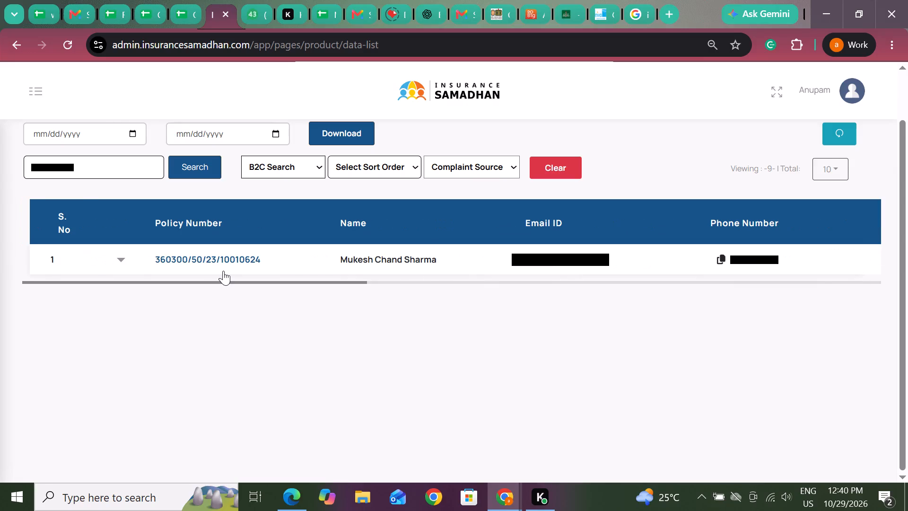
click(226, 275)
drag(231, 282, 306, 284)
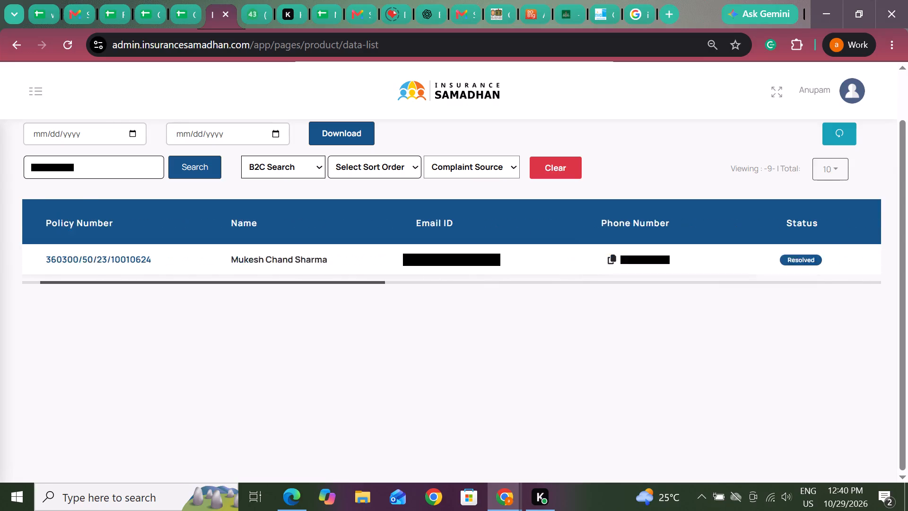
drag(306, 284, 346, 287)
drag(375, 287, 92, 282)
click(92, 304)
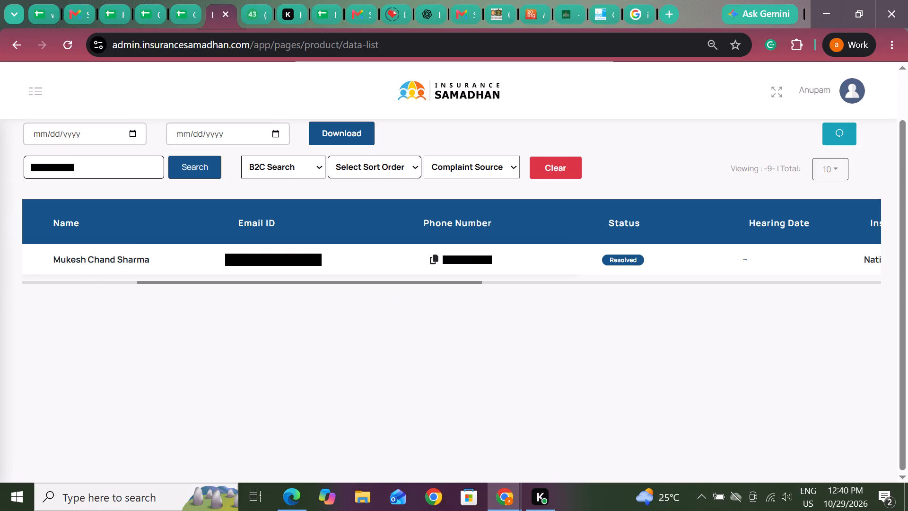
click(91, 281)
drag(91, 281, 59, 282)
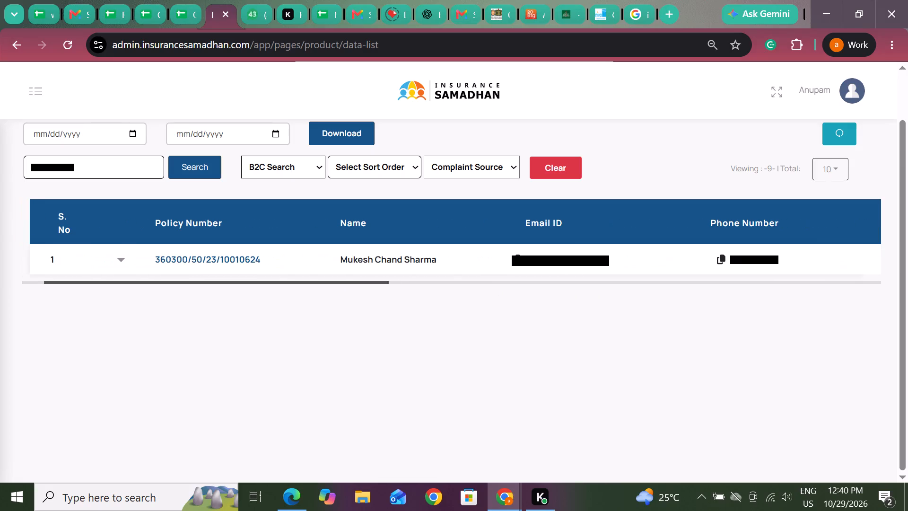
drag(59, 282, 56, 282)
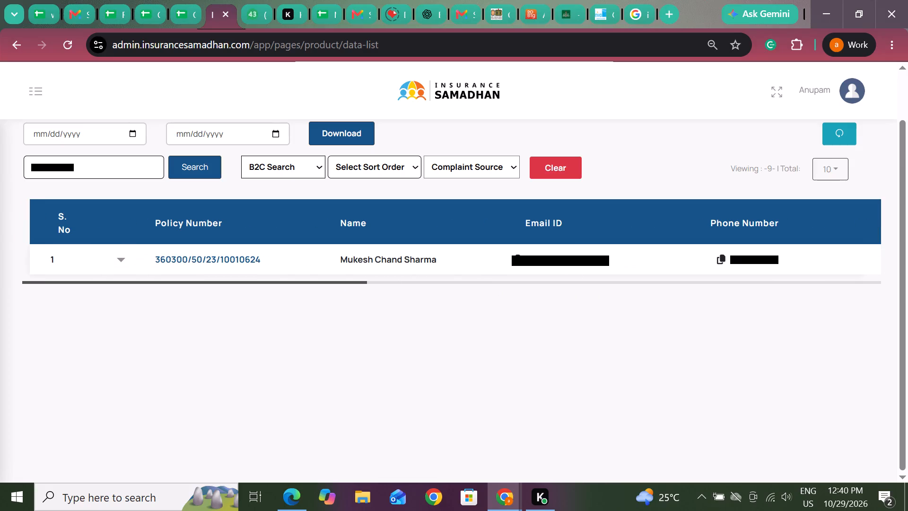
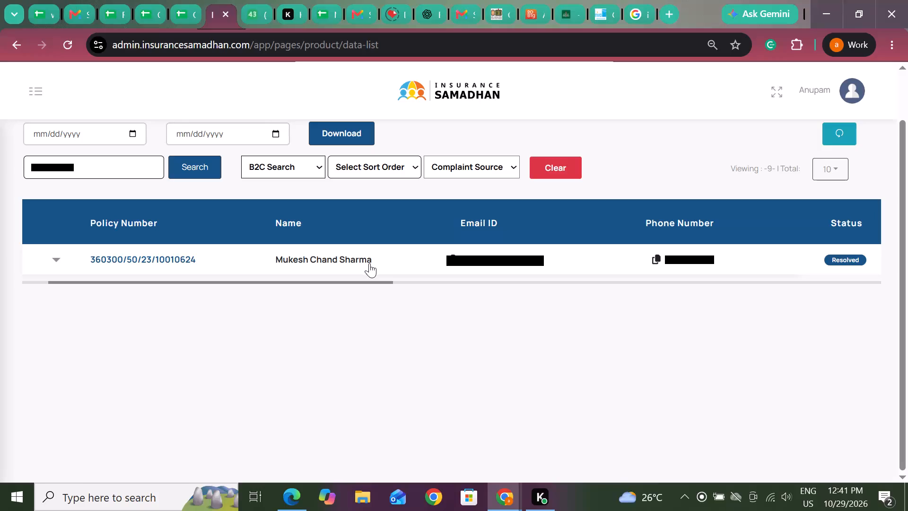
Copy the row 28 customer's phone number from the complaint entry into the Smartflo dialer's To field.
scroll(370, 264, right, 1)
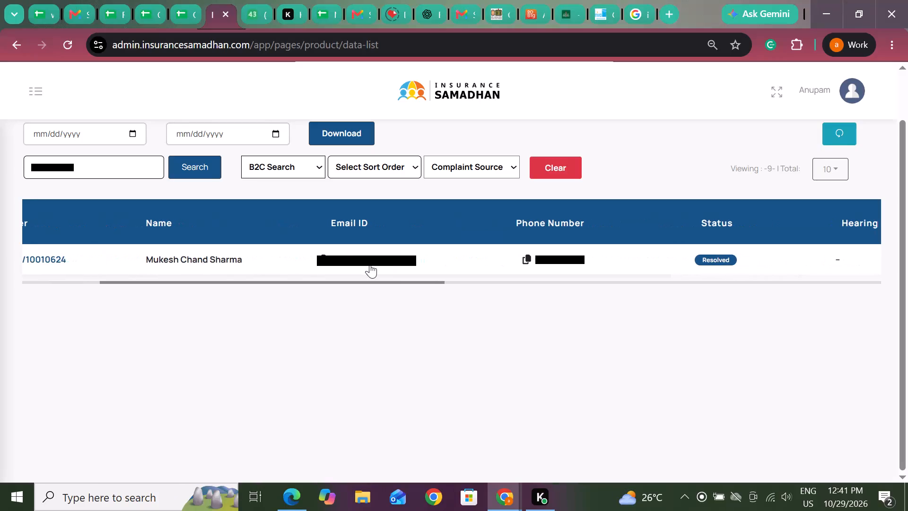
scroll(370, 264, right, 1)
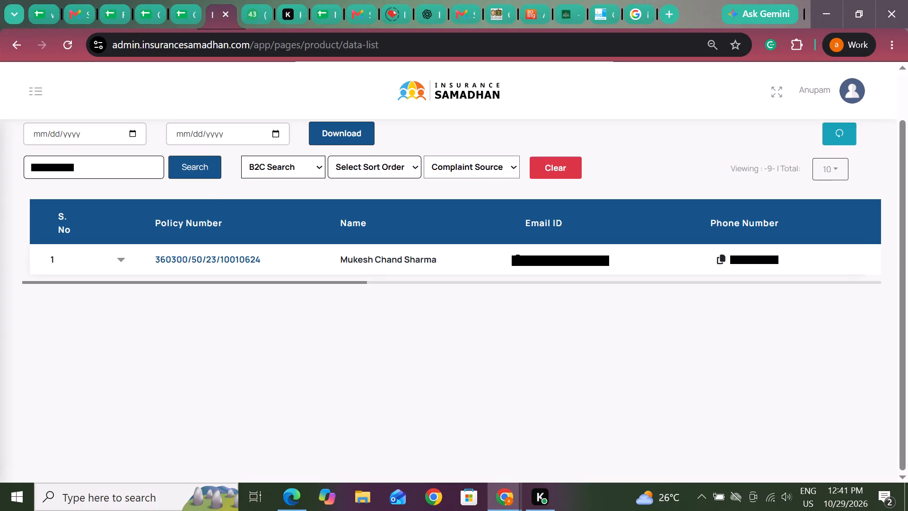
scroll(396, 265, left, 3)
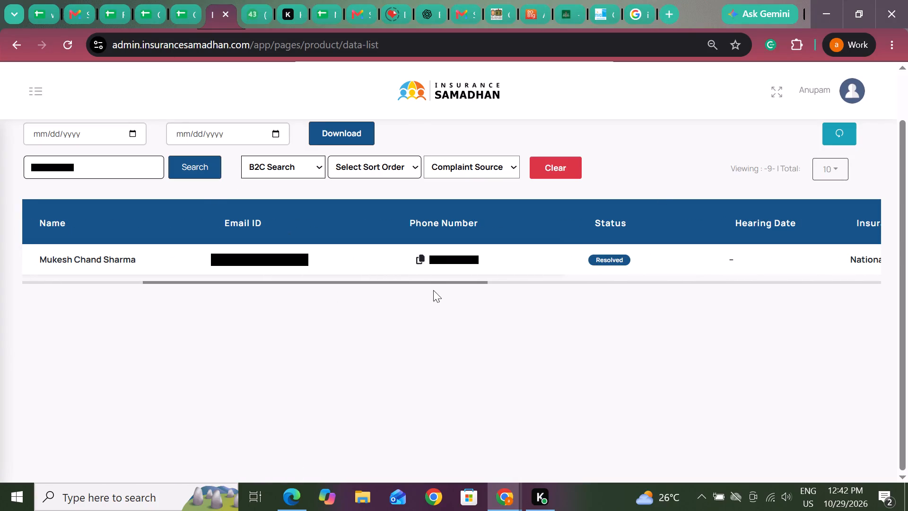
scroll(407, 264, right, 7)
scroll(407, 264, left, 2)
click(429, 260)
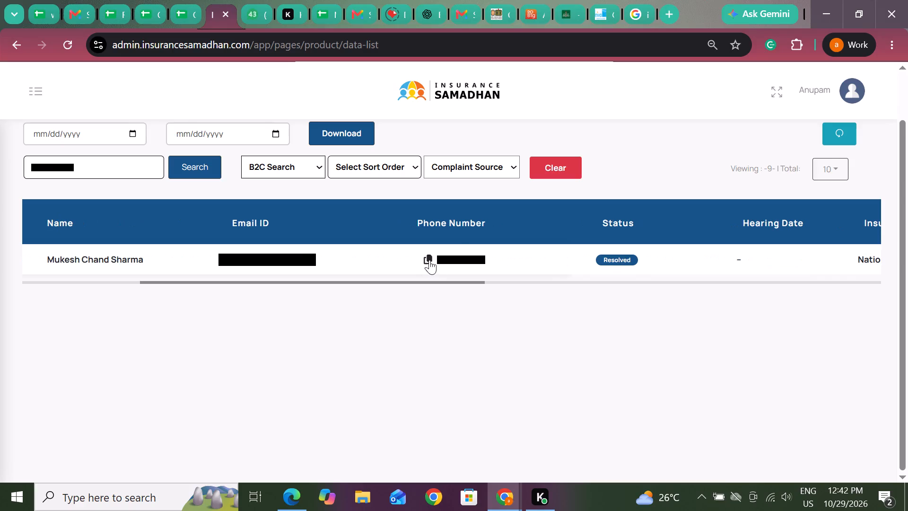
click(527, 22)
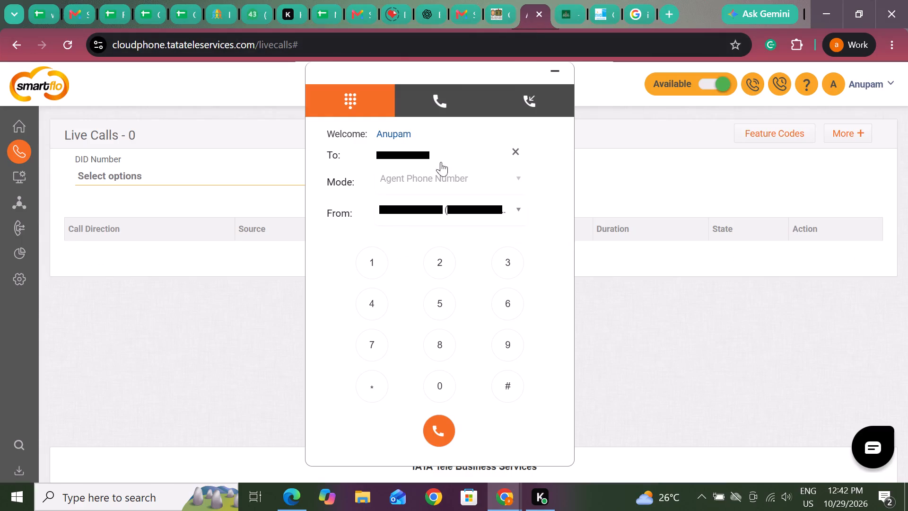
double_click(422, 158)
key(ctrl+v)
Copy the row 28 customer's phone number from the complaint entry into the Smartflo dialer and place the call.
click(219, 21)
scroll(287, 264, up, 1)
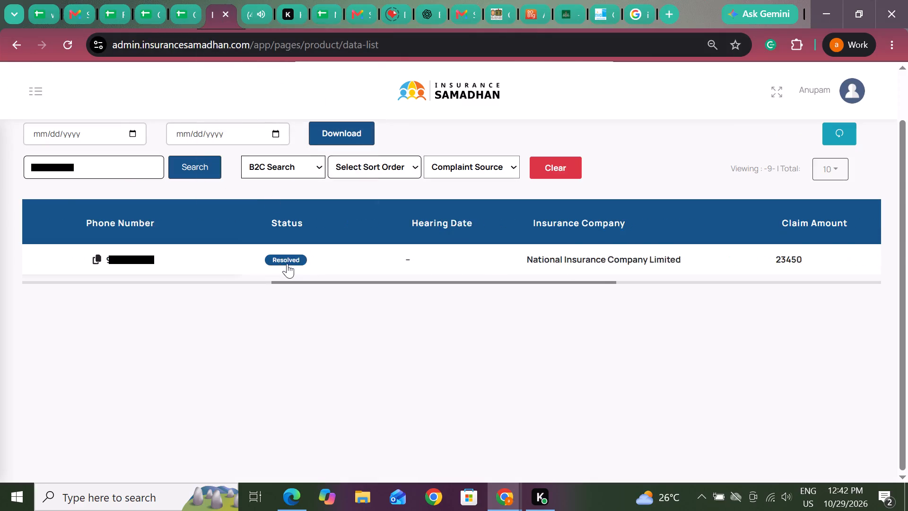
scroll(287, 264, up, 1)
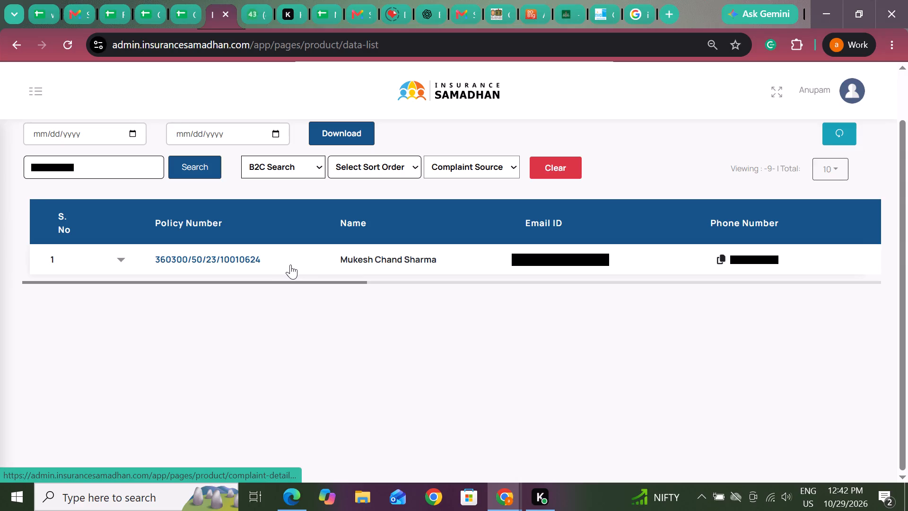
scroll(288, 264, left, 3)
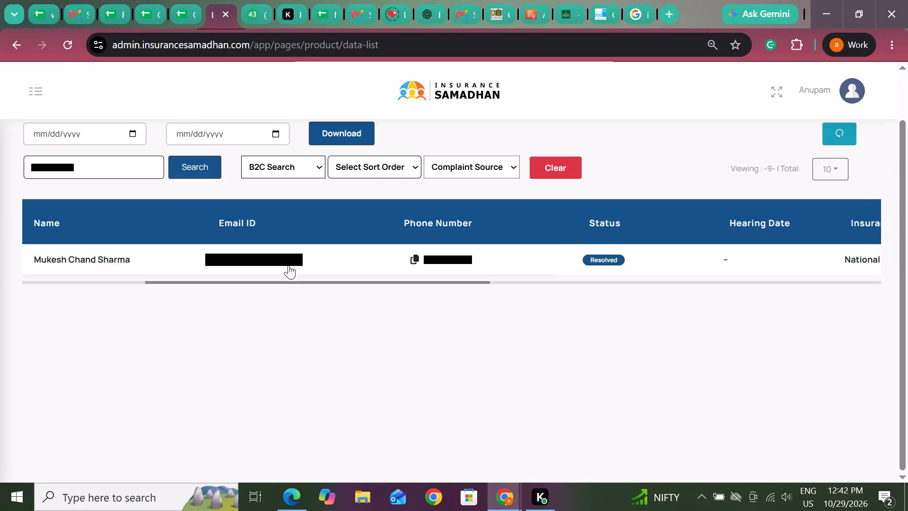
scroll(273, 268, up, 1)
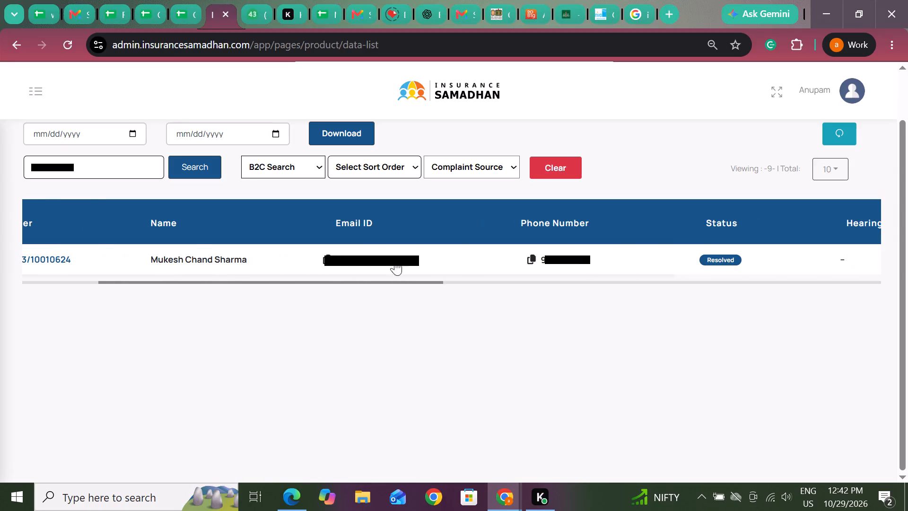
scroll(395, 261, up, 1)
click(532, 262)
click(533, 23)
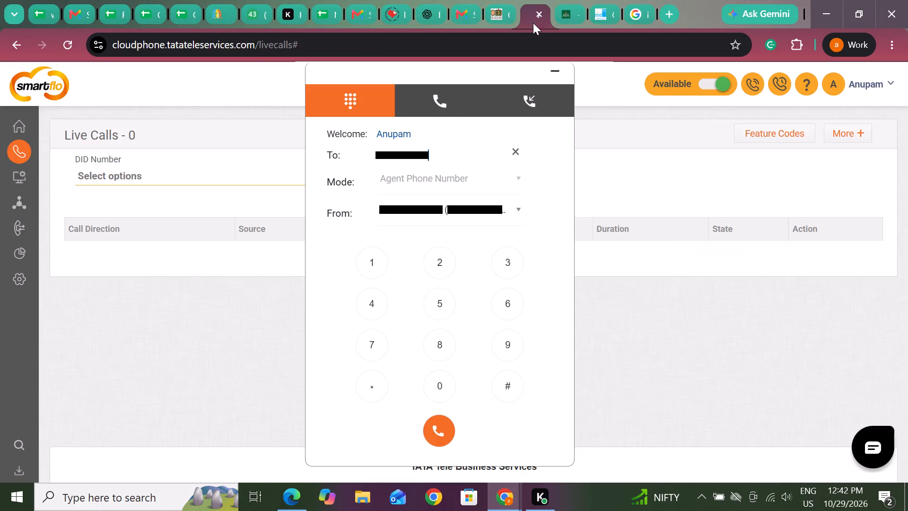
ctrl+triple_click(442, 153)
key(ctrl+v)
click(437, 426)
Return to the complaints list and open the communication log of the row 28 customer's complaint.
scroll(338, 0, up, 6)
click(232, 16)
scroll(261, 262, up, 1)
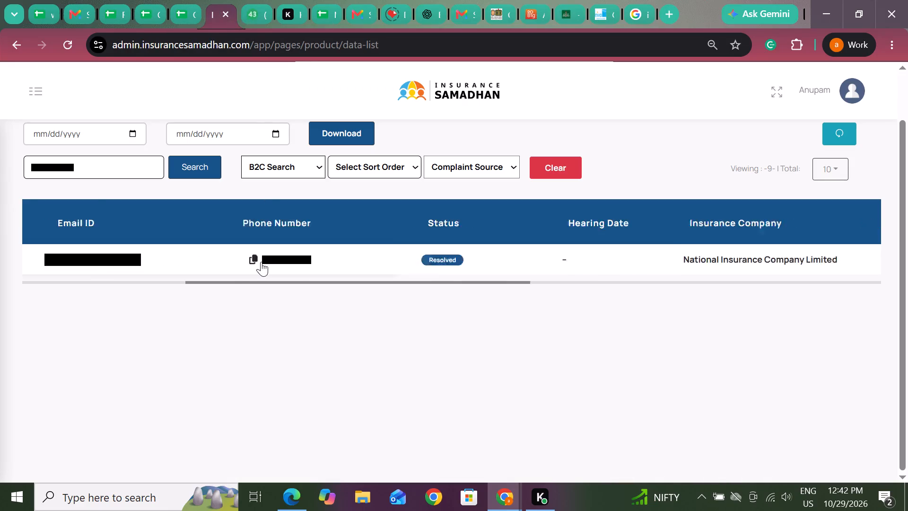
scroll(261, 262, up, 1)
scroll(261, 262, down, 1)
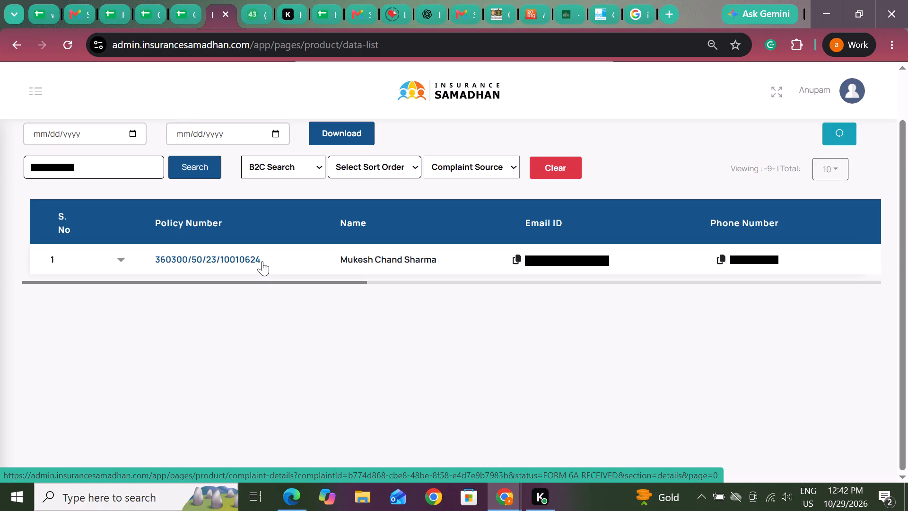
scroll(538, 256, left, 1)
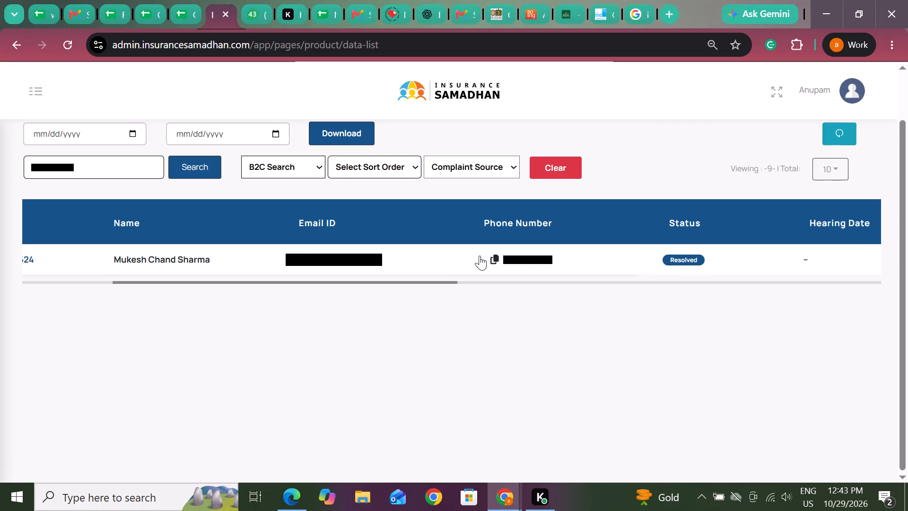
scroll(480, 255, left, 1)
click(471, 255)
click(499, 292)
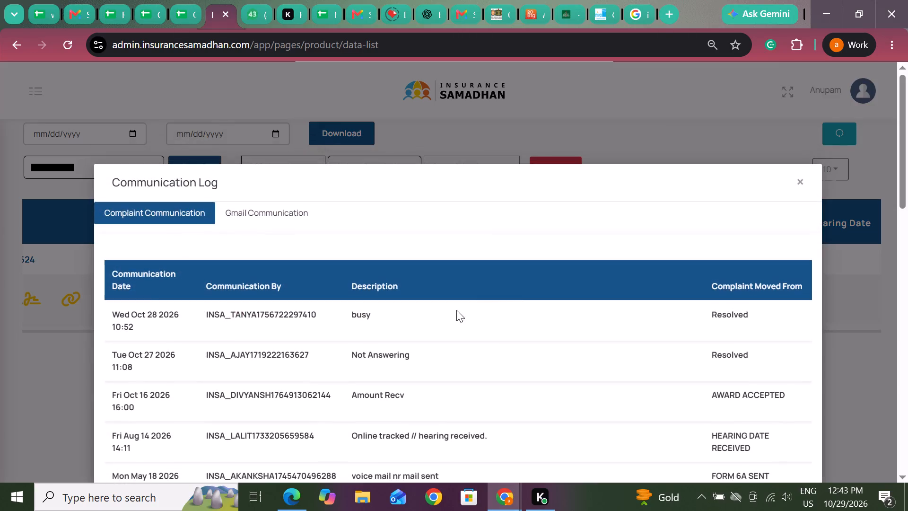
Add a comment with the description "nr" to the complaint's communication log, save it and close the log.
scroll(433, 306, down, 5)
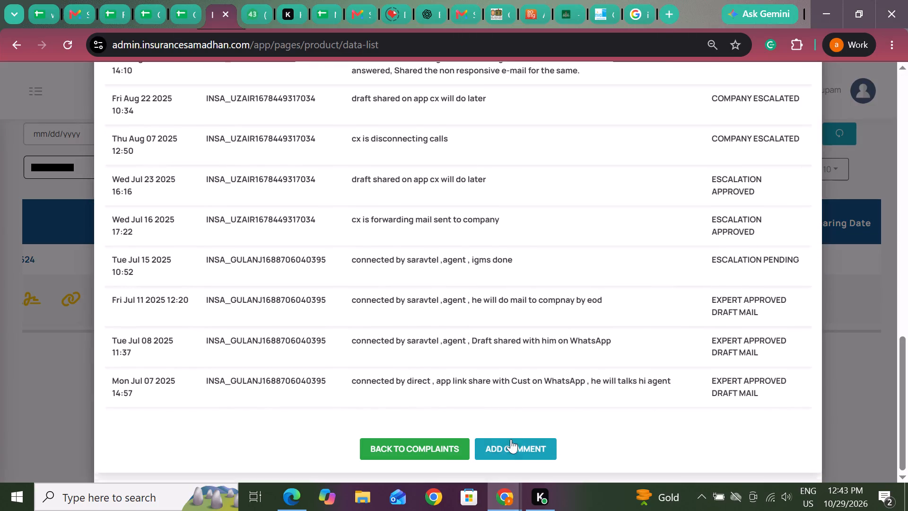
click(511, 440)
click(410, 347)
key(n)
key(r)
click(469, 372)
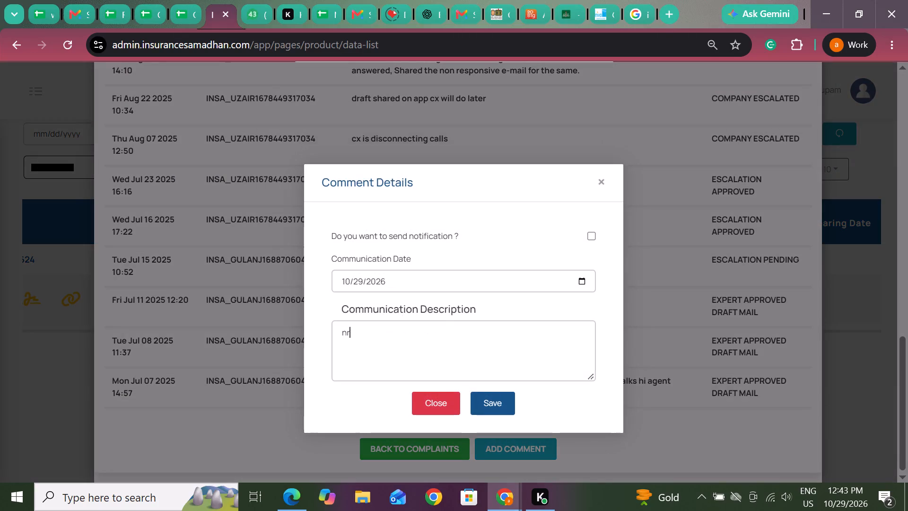
click(498, 398)
scroll(360, 267, up, 15)
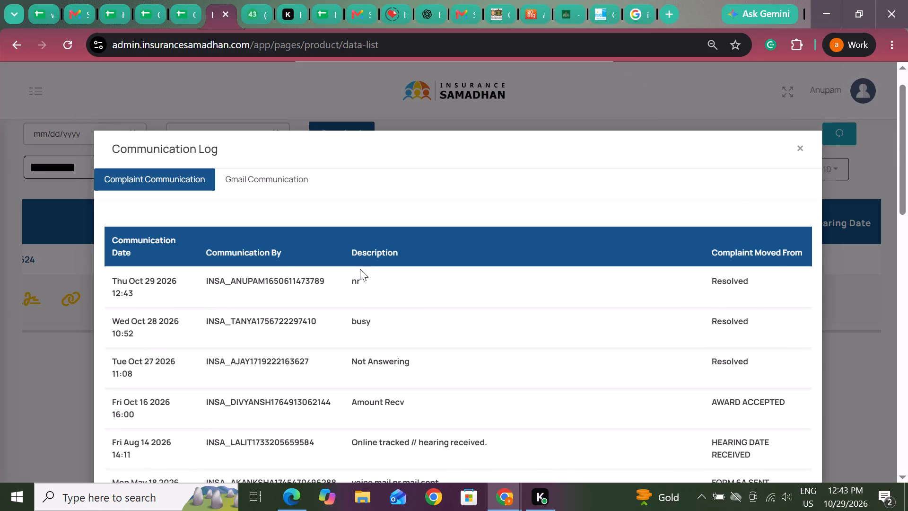
scroll(357, 266, up, 5)
click(405, 125)
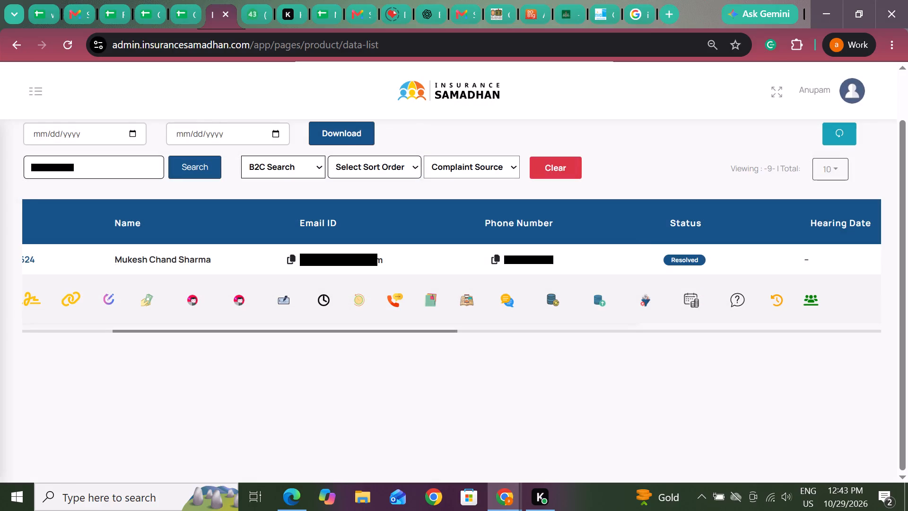
Set the row 28 customer's call status to Not Answering in the October resolved sheet.
click(112, 9)
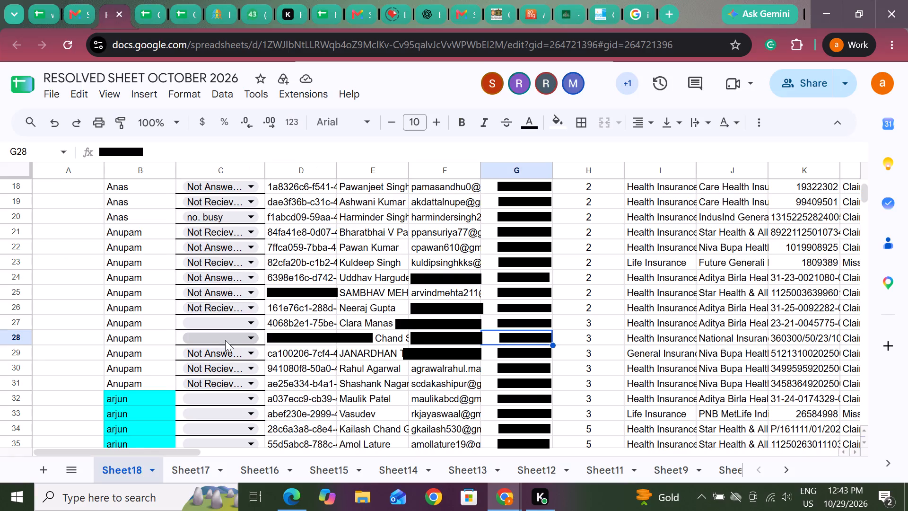
click(230, 335)
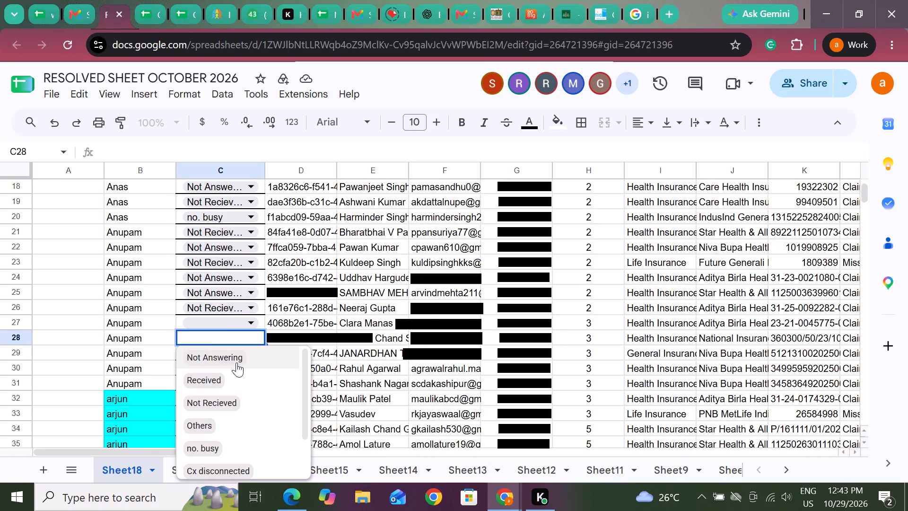
click(236, 362)
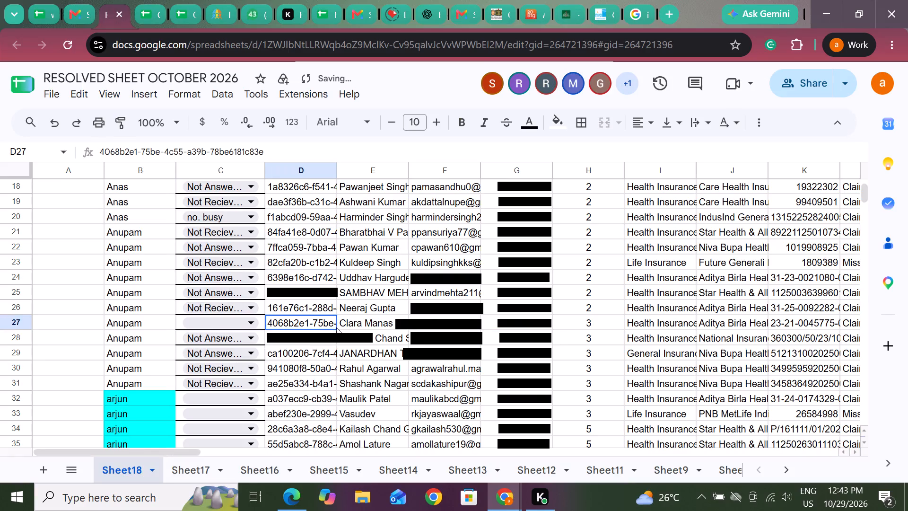
Select the row 27 customer's entry in the October resolved sheet.
click(336, 327)
click(139, 320)
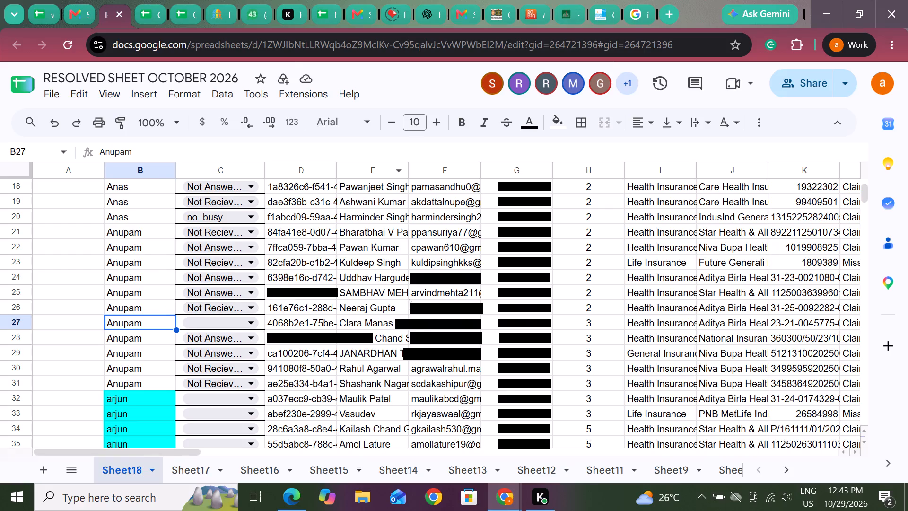
Set the row 27 customer's call status to Not Recieved in the October resolved sheet.
click(365, 321)
click(208, 321)
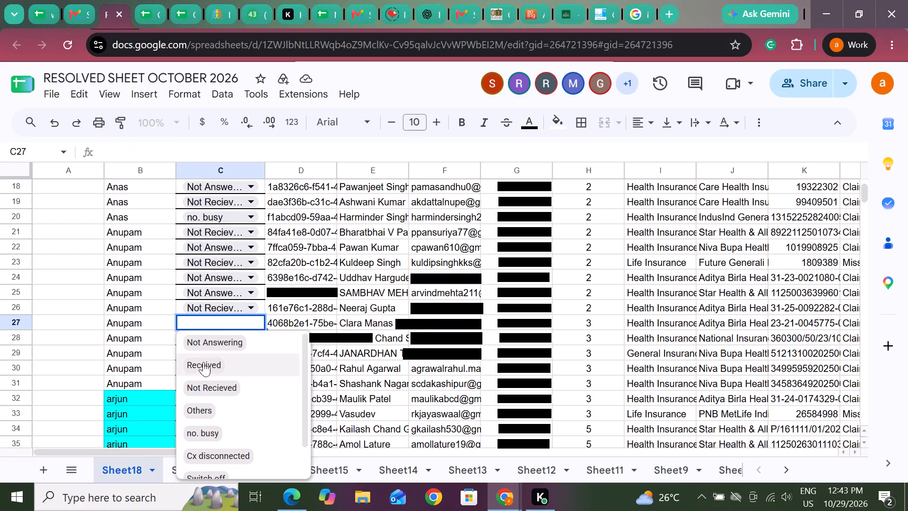
click(208, 387)
Copy the row 27 customer's e-mail address, search the complaints list for it and open the complaint's communication log.
click(398, 325)
click(412, 325)
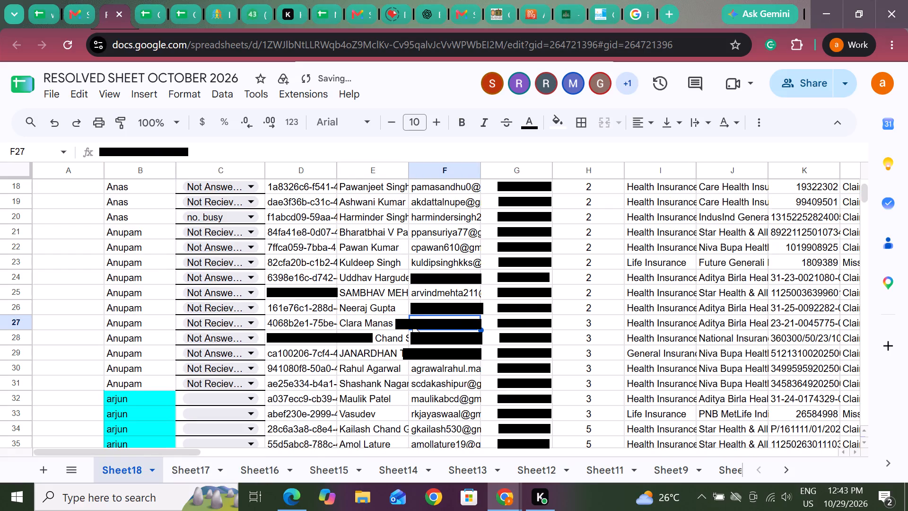
key(ctrl+c)
key(ctrl+c)
click(208, 22)
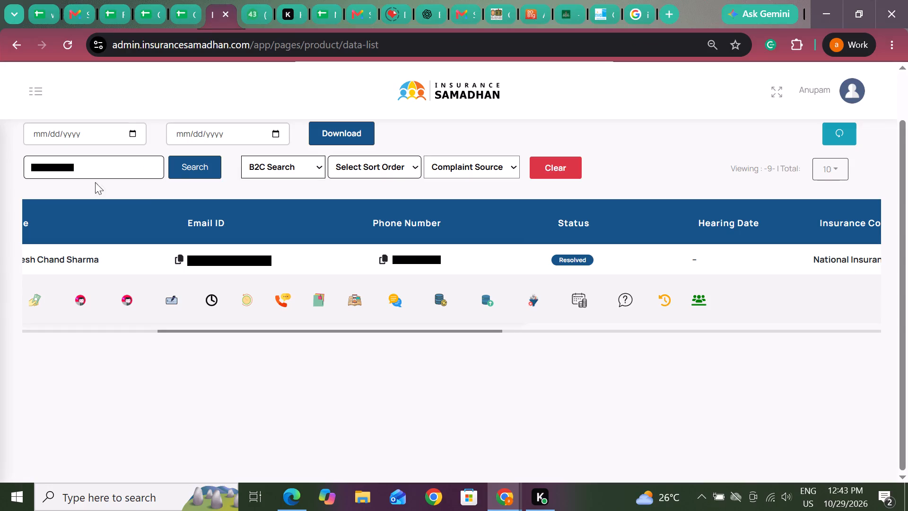
ctrl+double_click(95, 169)
key(ctrl+v)
click(182, 177)
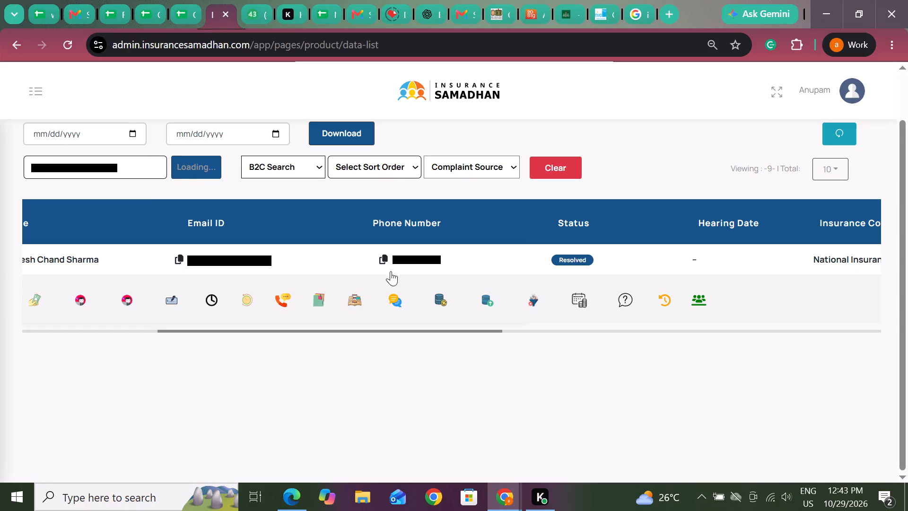
click(364, 268)
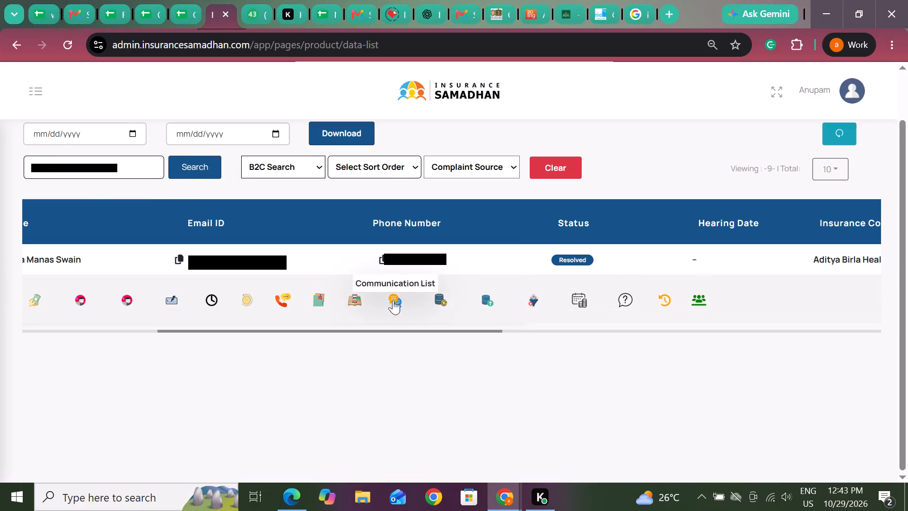
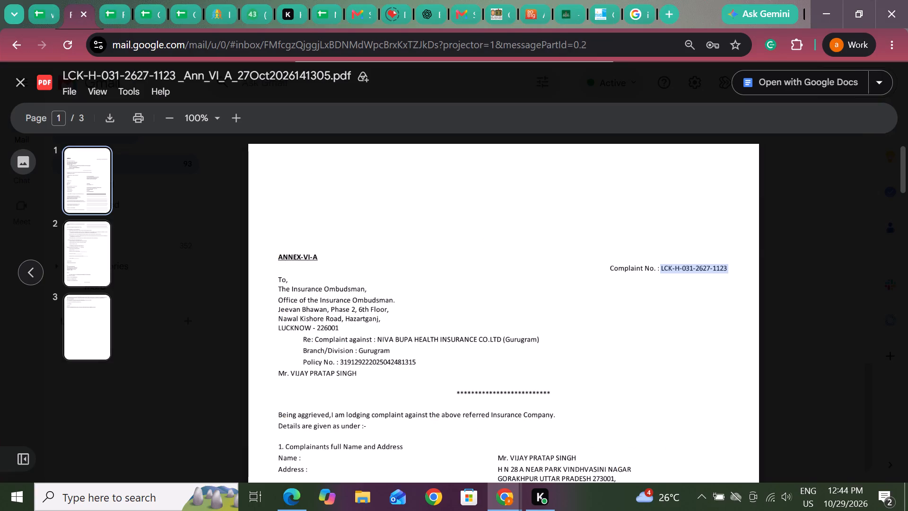
click(215, 18)
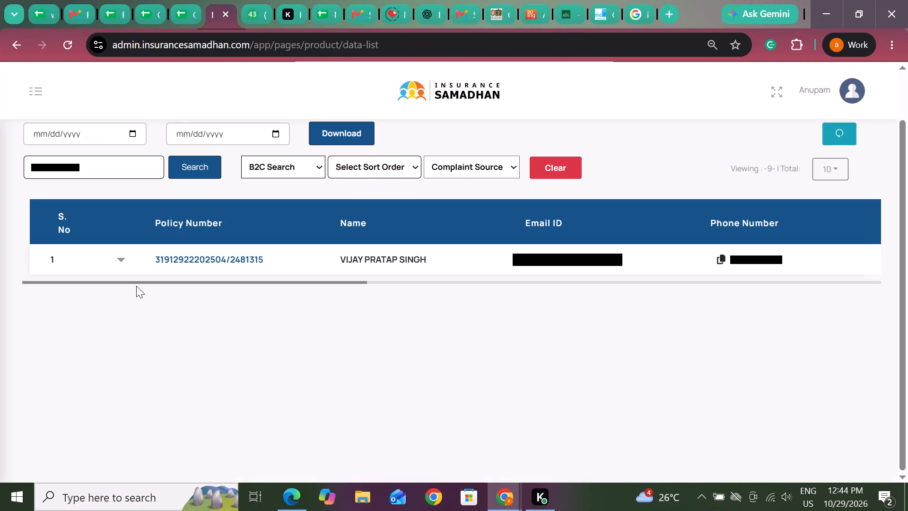
scroll(354, 254, left, 5)
scroll(354, 255, right, 1)
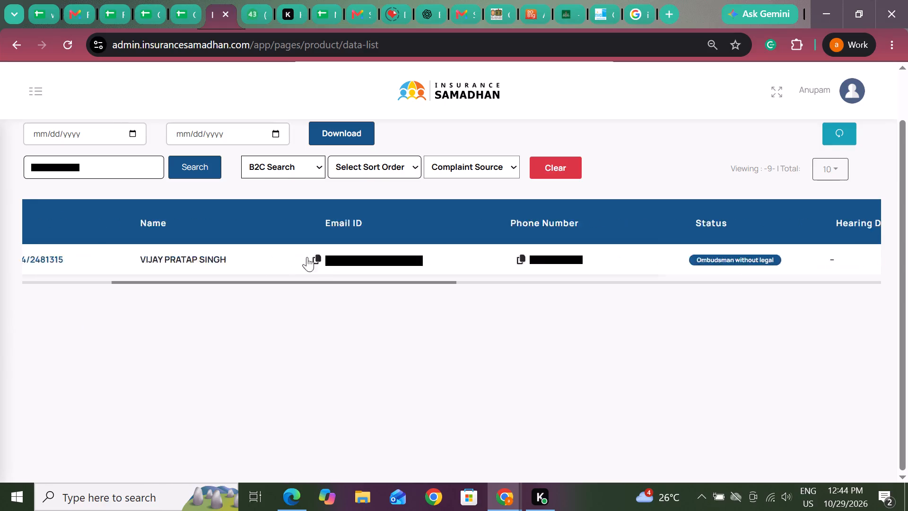
scroll(307, 257, right, 1)
click(218, 256)
click(264, 184)
scroll(894, 189, down, 6)
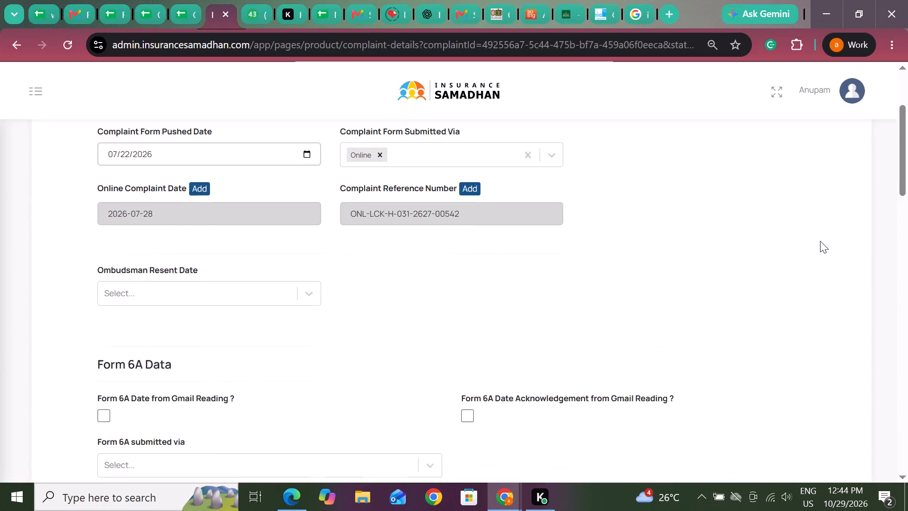
scroll(761, 236, down, 4)
ctrl+click(707, 245)
key(ctrl+v)
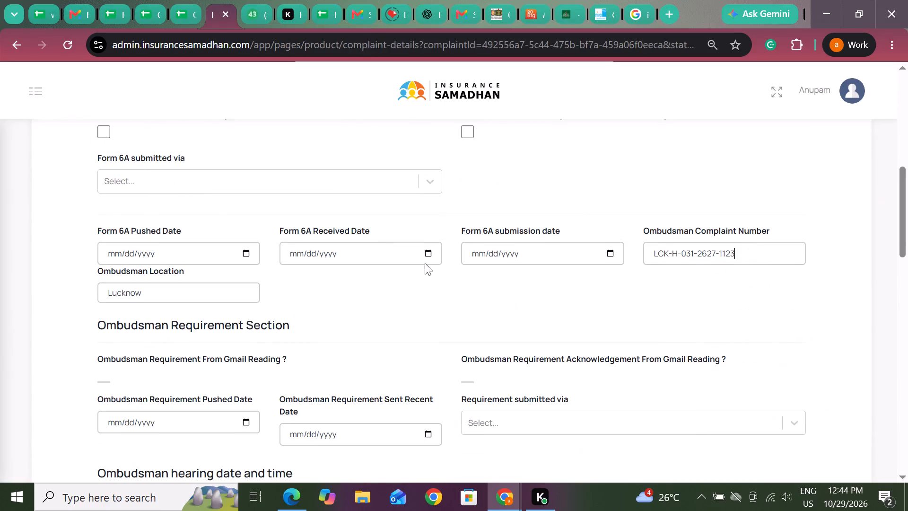
Pick the Form 6A Received Date in the complaint's Ombudsman section and save the complaint.
click(429, 256)
click(391, 431)
scroll(491, 221, up, 10)
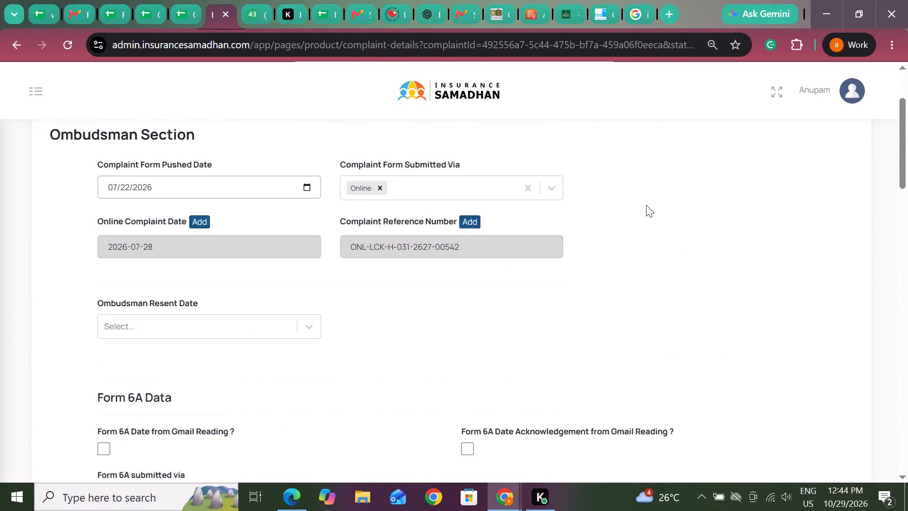
click(795, 161)
click(798, 152)
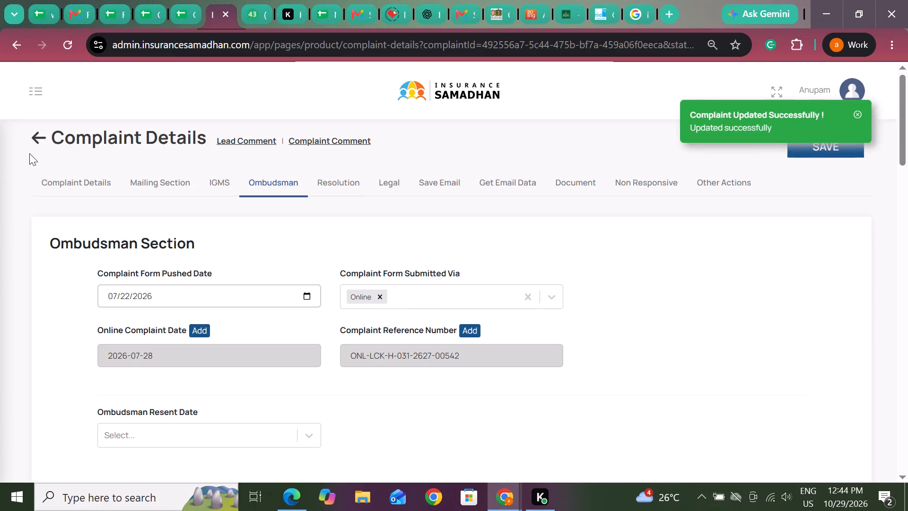
Return to the Form 6a Received Complaints list, copy the customer's phone number and call it from the Smartflo dialer.
click(33, 140)
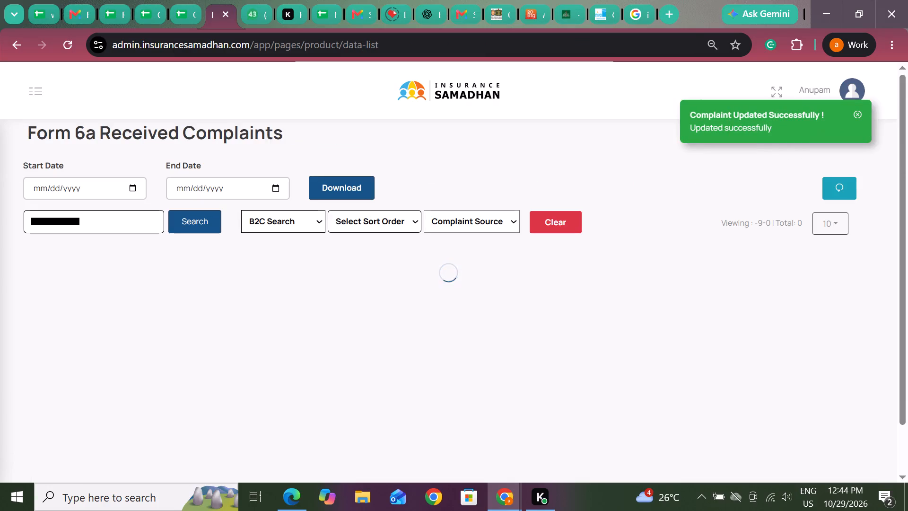
scroll(417, 311, left, 1)
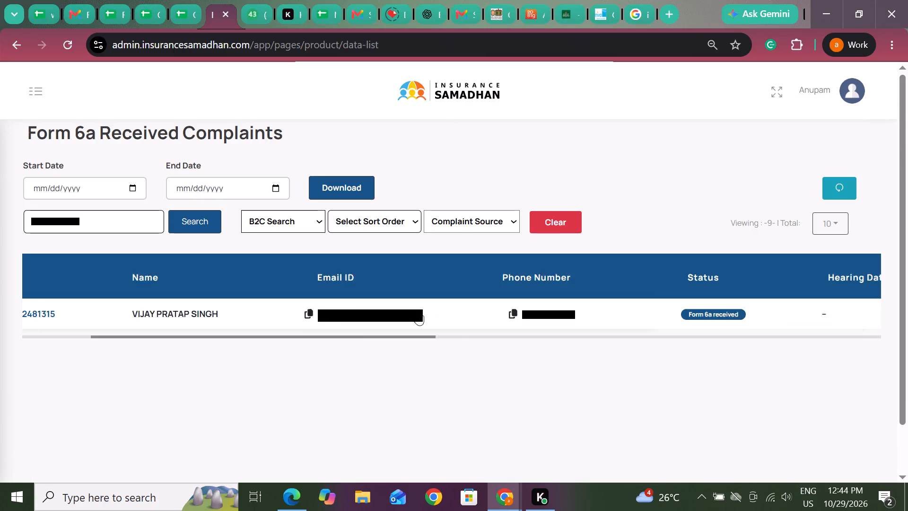
scroll(417, 311, left, 1)
click(484, 310)
click(537, 13)
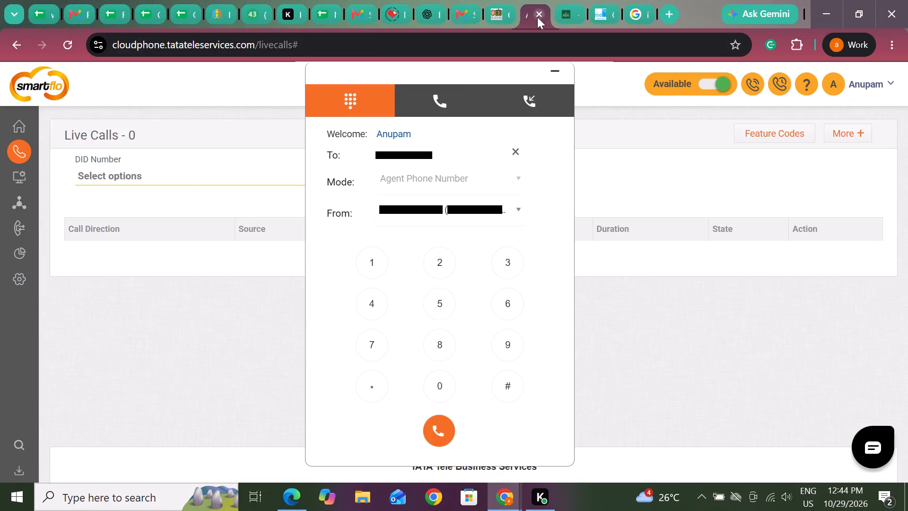
ctrl+double_click(428, 149)
key(ctrl+v)
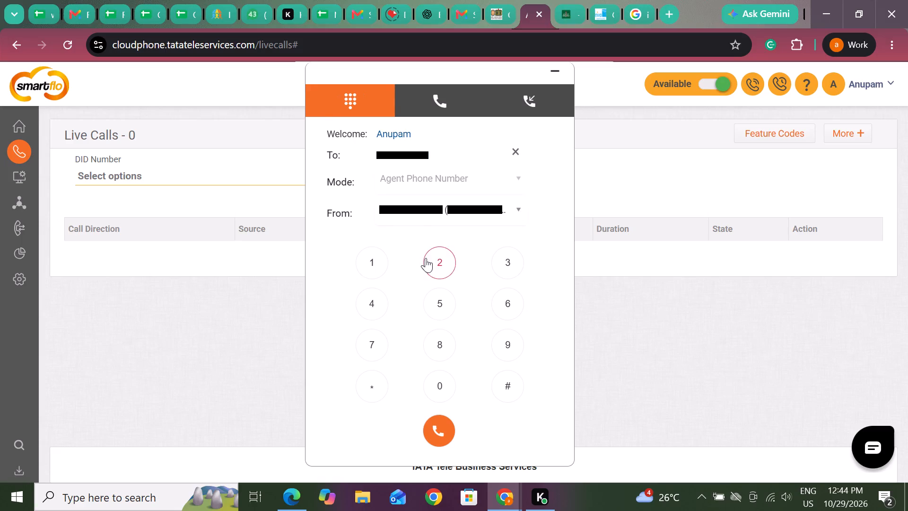
scroll(413, 251, down, 6)
click(439, 448)
click(440, 438)
scroll(159, 0, up, 3)
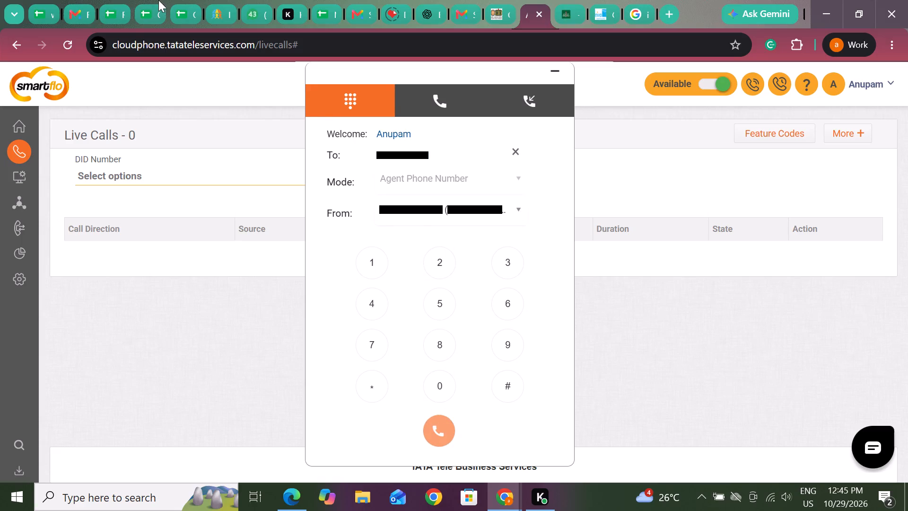
Switch back to the customer's entry in the Form 6a Received Complaints list.
click(219, 20)
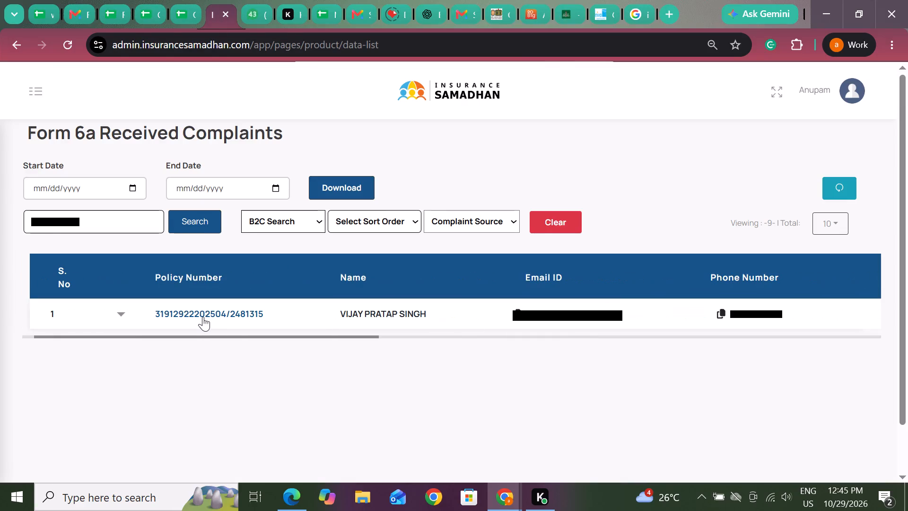
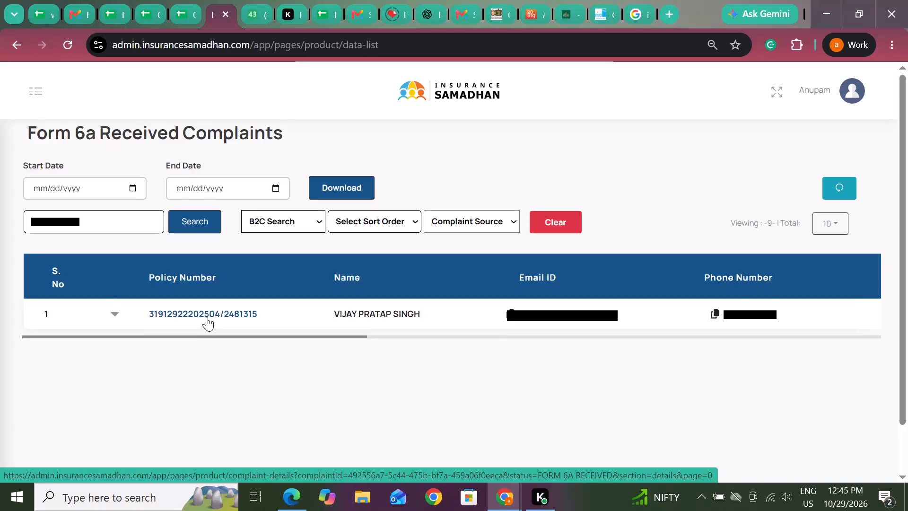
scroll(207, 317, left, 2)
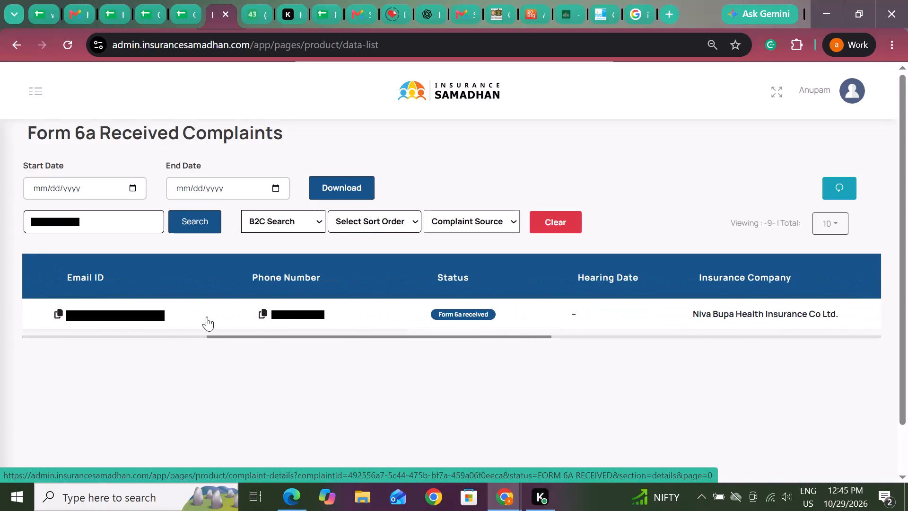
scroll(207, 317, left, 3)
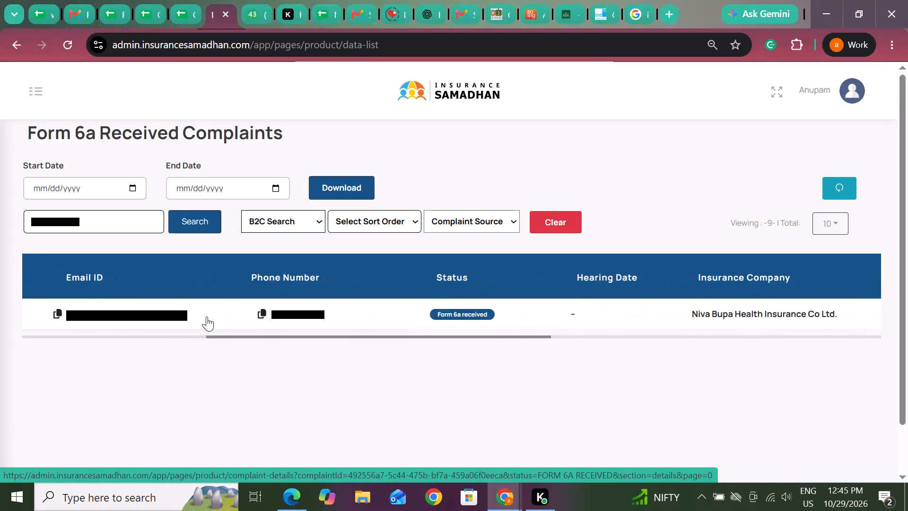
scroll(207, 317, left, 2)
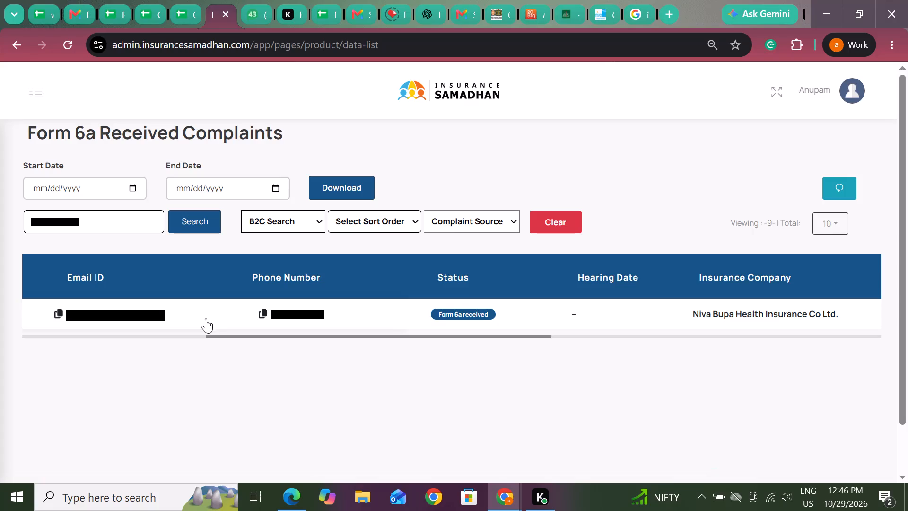
Copy the customer's phone number from the Form 6a Received Complaints list and call it again from the Smartflo dialer.
scroll(300, 319, right, 6)
scroll(300, 319, left, 1)
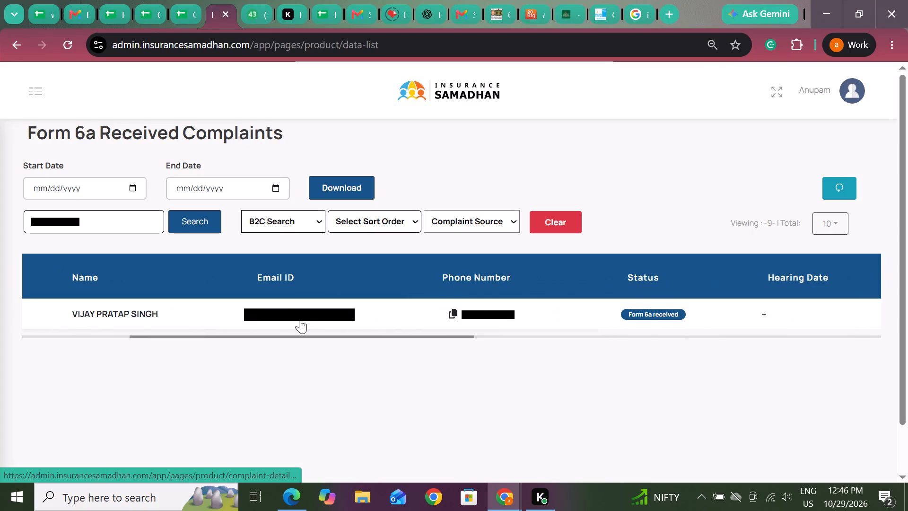
scroll(300, 319, left, 1)
click(411, 316)
click(411, 316)
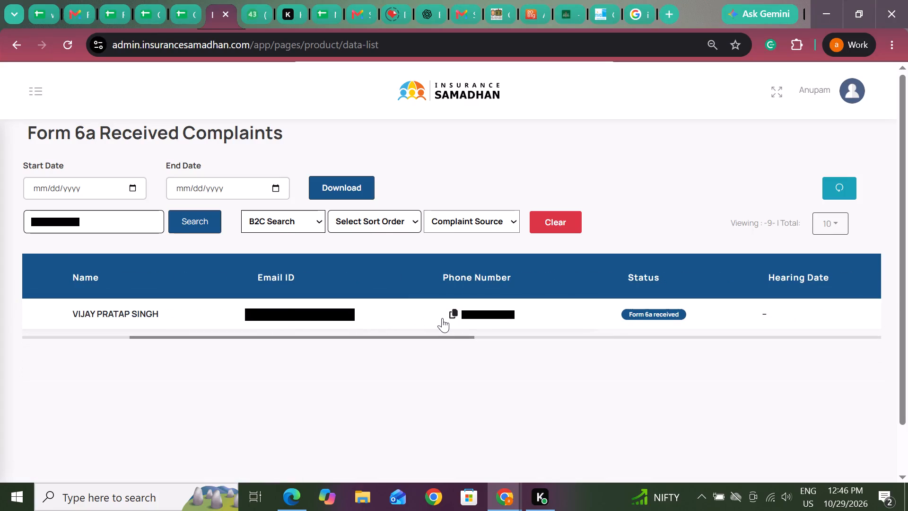
click(450, 315)
scroll(532, 18, up, 3)
click(532, 18)
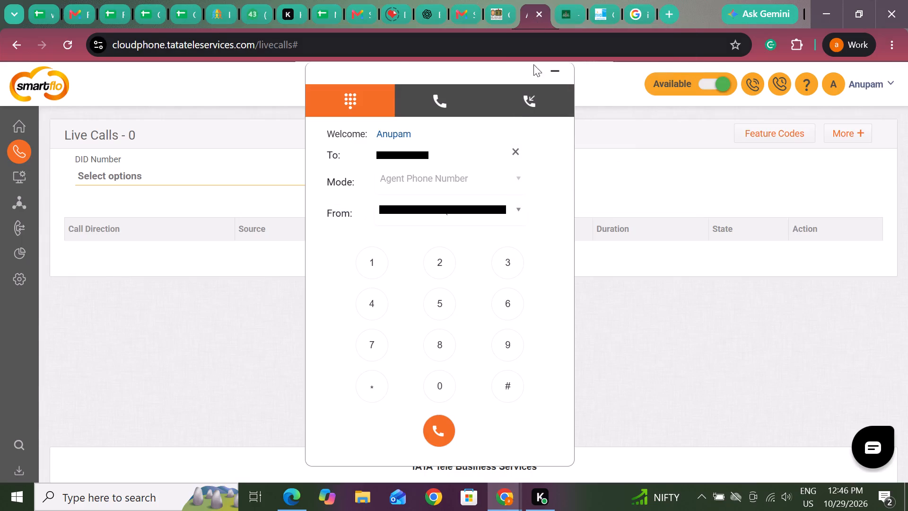
click(845, 136)
click(844, 132)
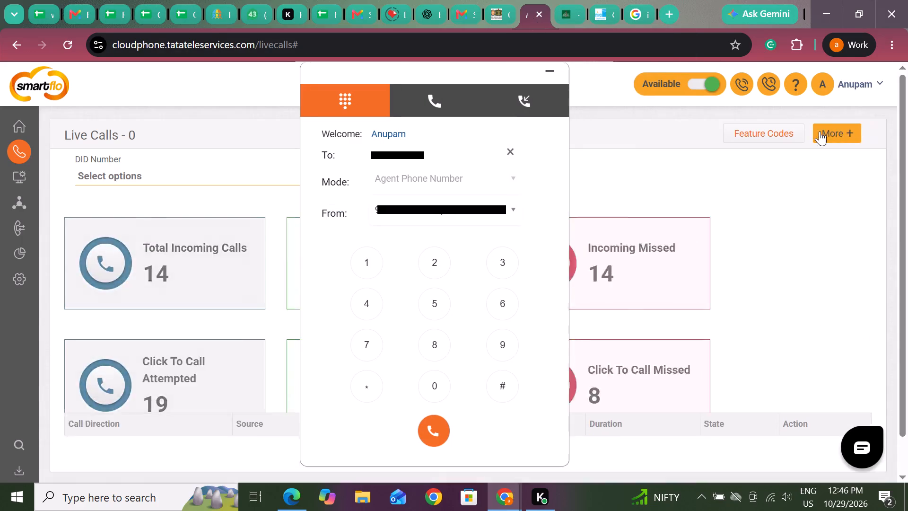
triple_click(418, 154)
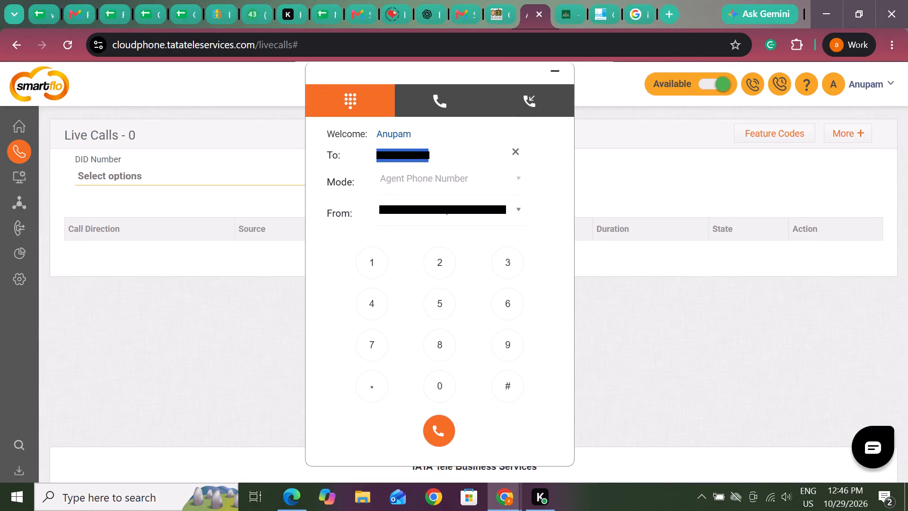
key(ctrl+v)
click(441, 430)
scroll(157, 40, up, 4)
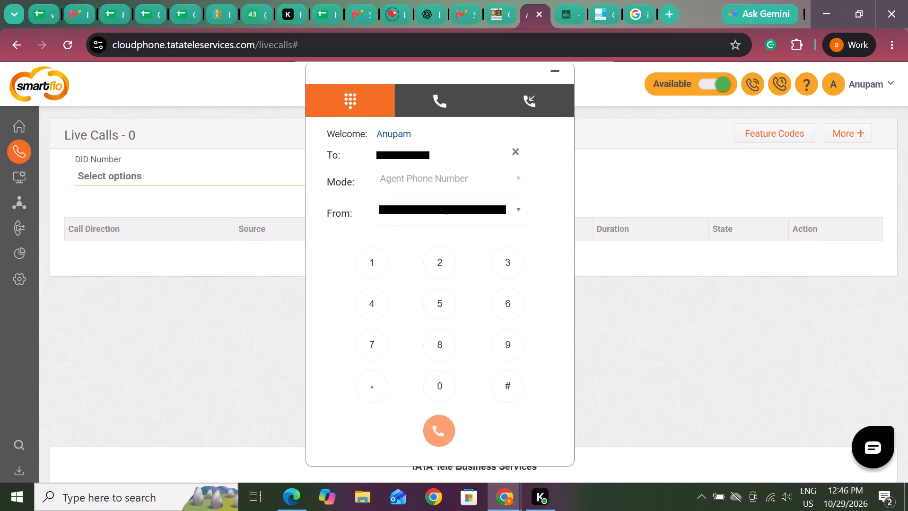
scroll(154, 41, up, 2)
Return to the Form 6a Received Complaints list and review the customer's Communication Log, closing it without adding an entry.
click(222, 12)
scroll(228, 326, up, 1)
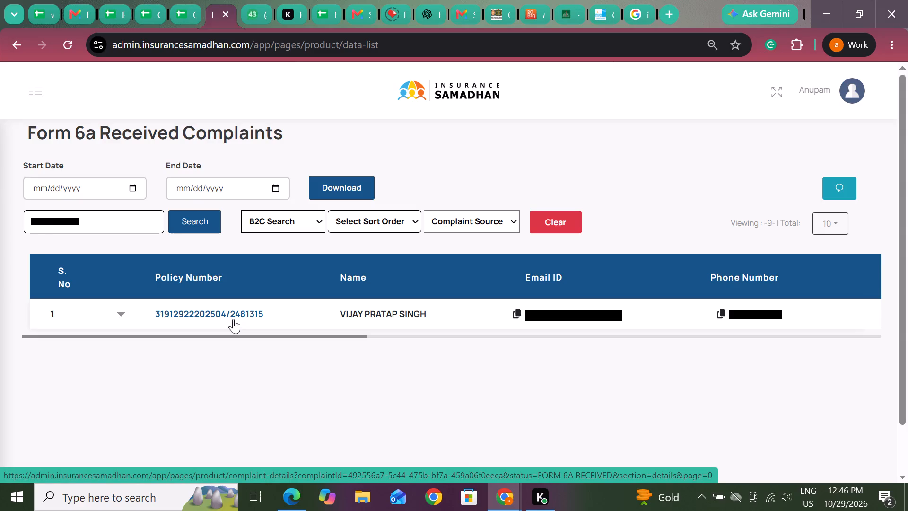
scroll(233, 319, left, 3)
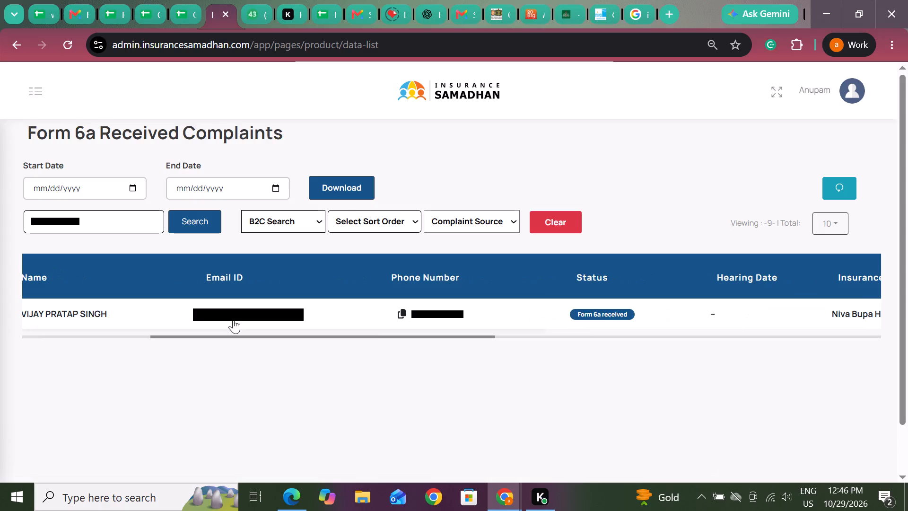
click(369, 314)
click(407, 353)
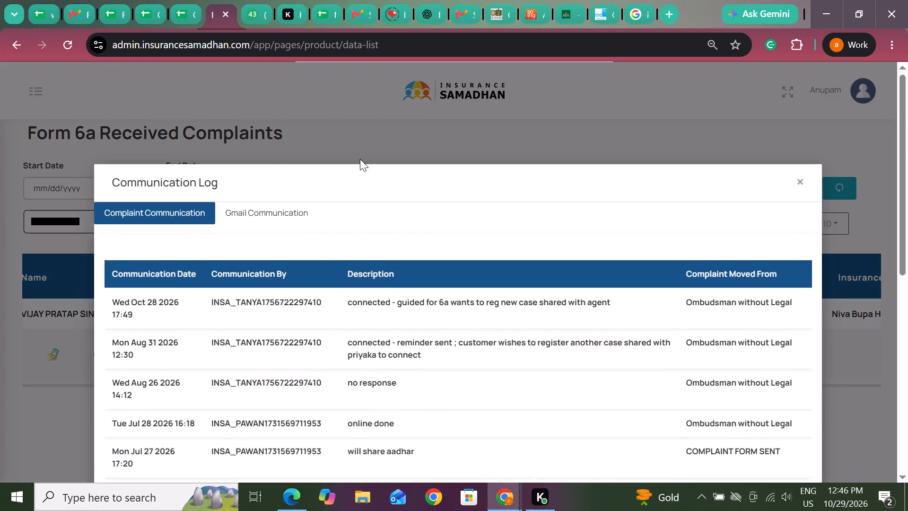
click(351, 123)
Copy the customer's phone number from the complaint entry and place another call to it from the Smartflo dialer.
scroll(279, 308, right, 8)
scroll(443, 321, left, 1)
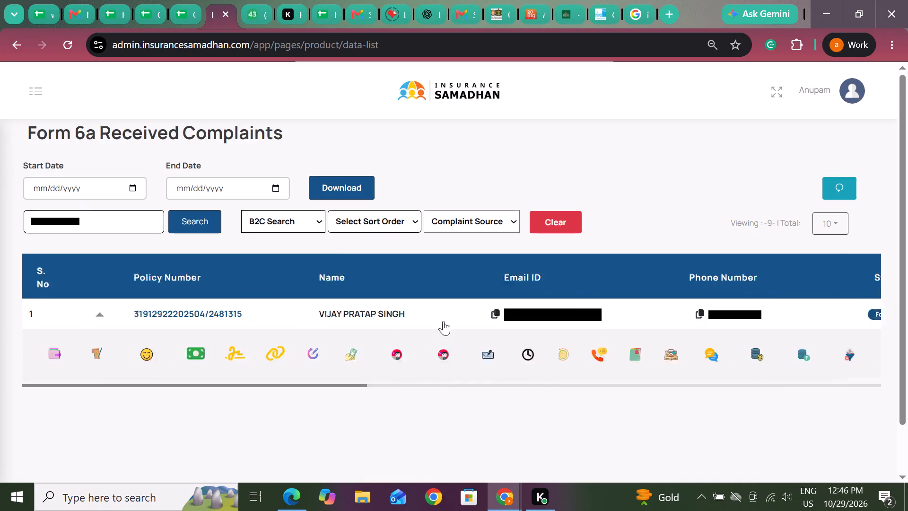
scroll(443, 321, left, 1)
click(583, 317)
click(578, 310)
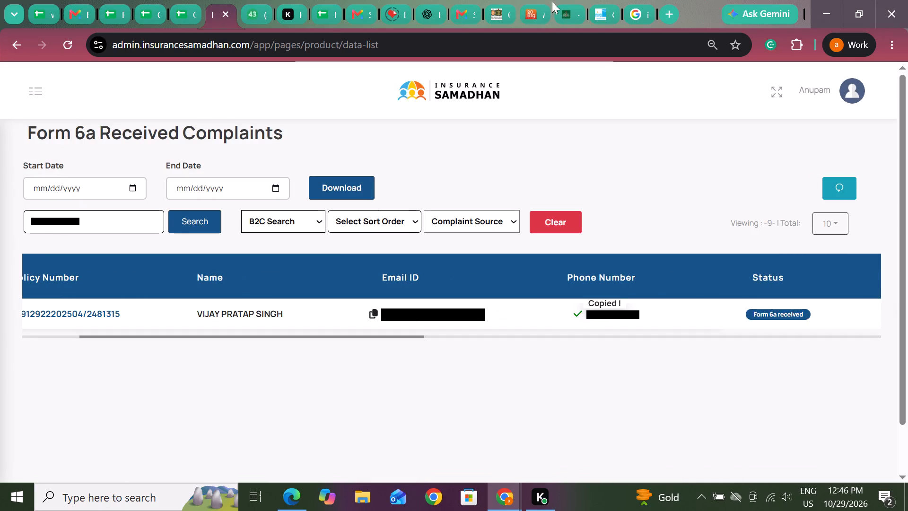
click(537, 11)
ctrl+double_click(415, 159)
key(ctrl+v)
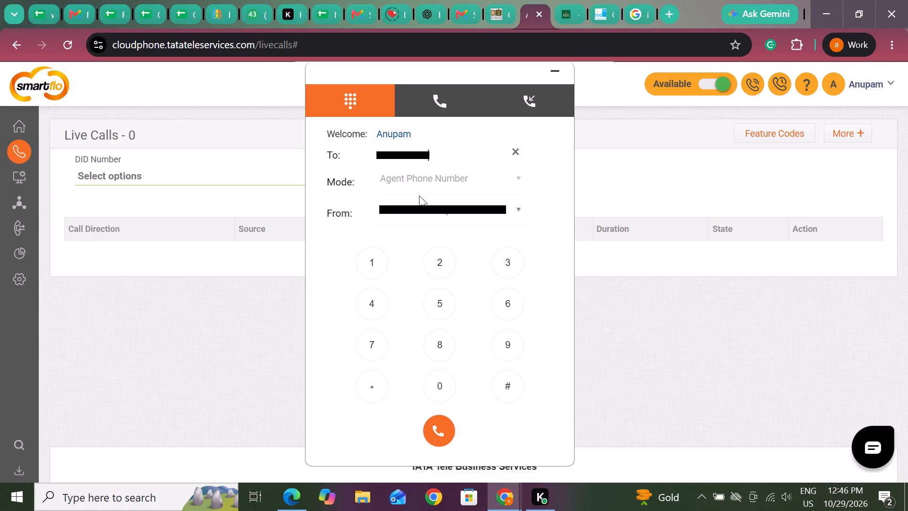
click(843, 128)
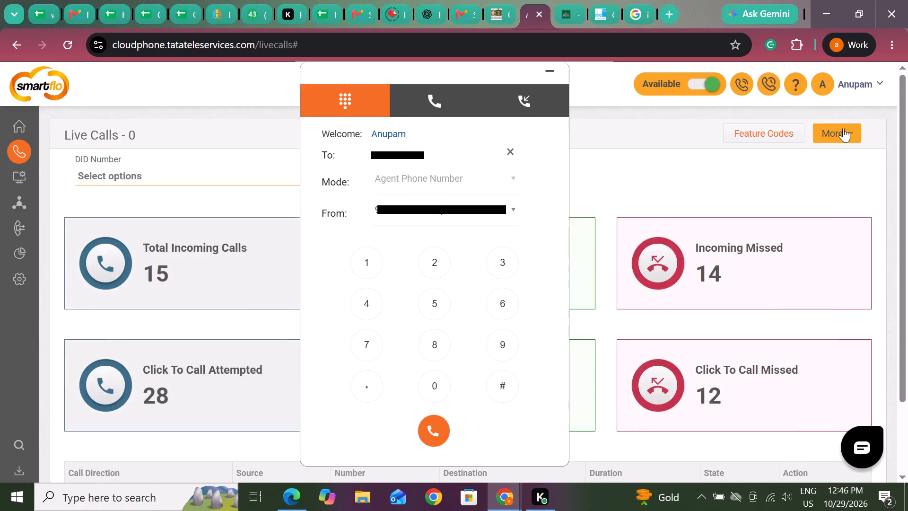
click(843, 128)
click(843, 128)
double_click(379, 156)
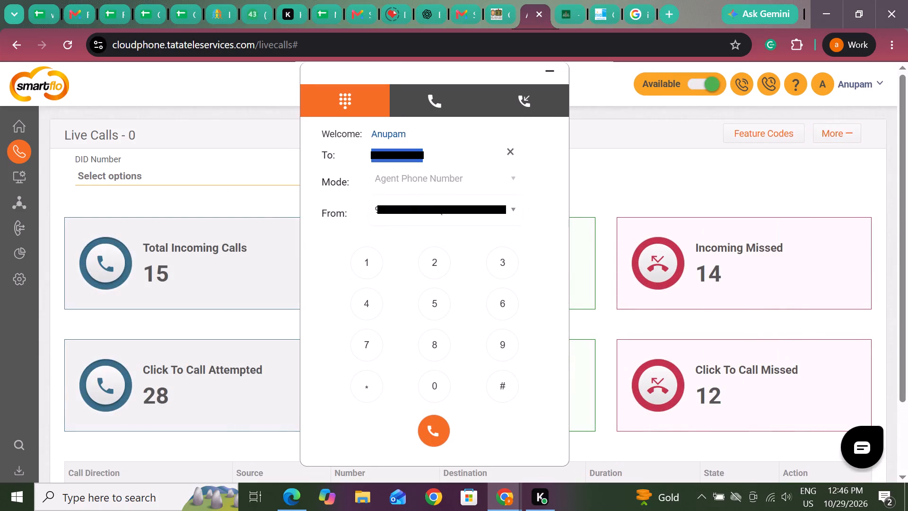
key(ctrl+v)
click(428, 431)
scroll(286, 70, up, 6)
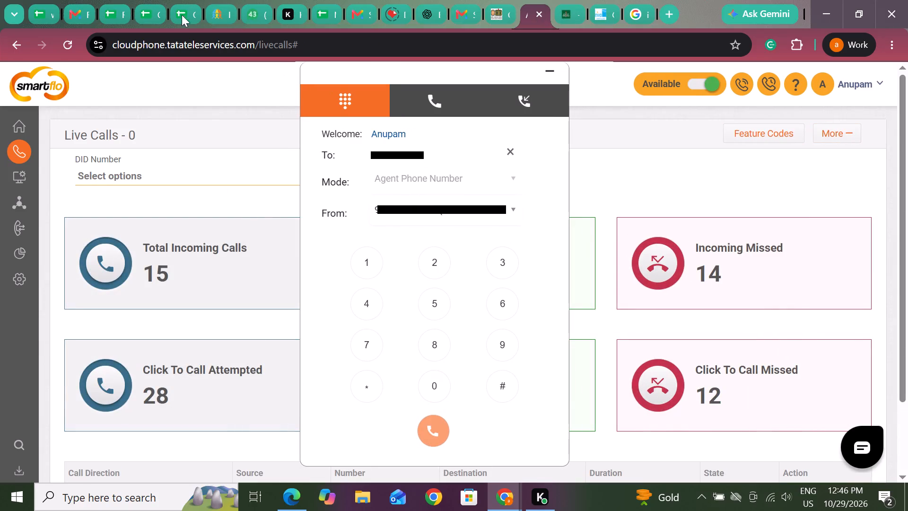
Switch back to the customer's entry in the Form 6a Received Complaints list.
click(216, 23)
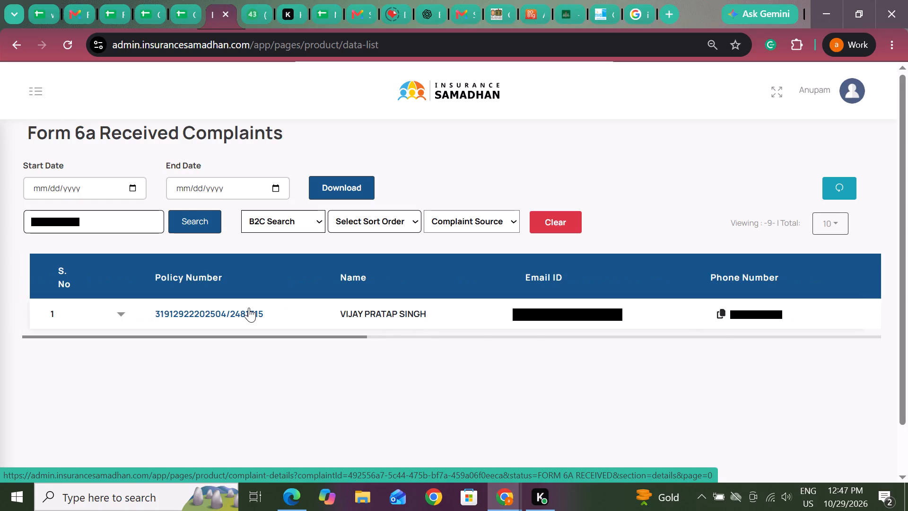
Add the comment "nr" to the customer's Communication Log in the Form 6a Received Complaints list and close the log.
click(700, 322)
click(734, 349)
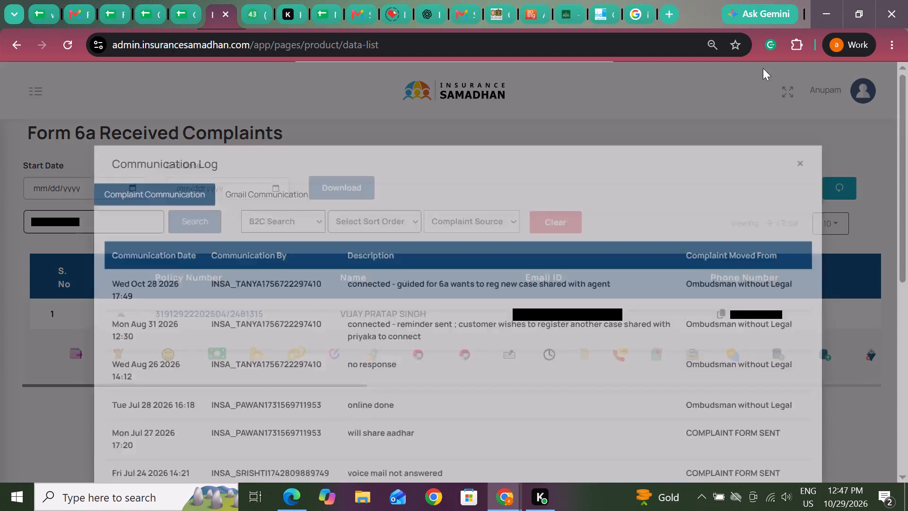
scroll(416, 387, down, 13)
click(506, 442)
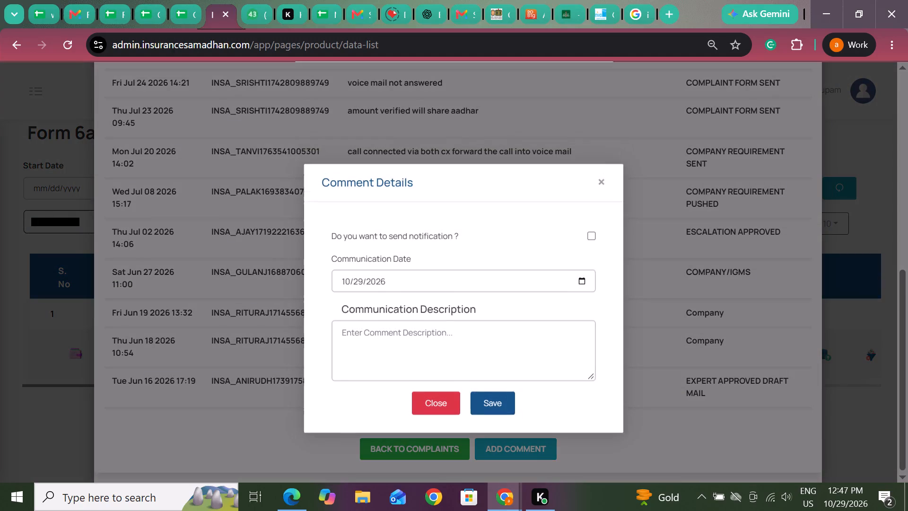
click(430, 350)
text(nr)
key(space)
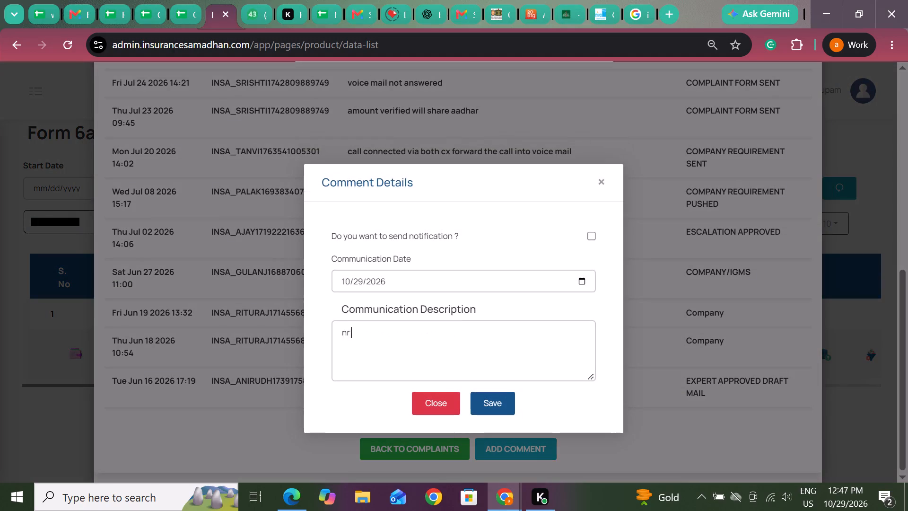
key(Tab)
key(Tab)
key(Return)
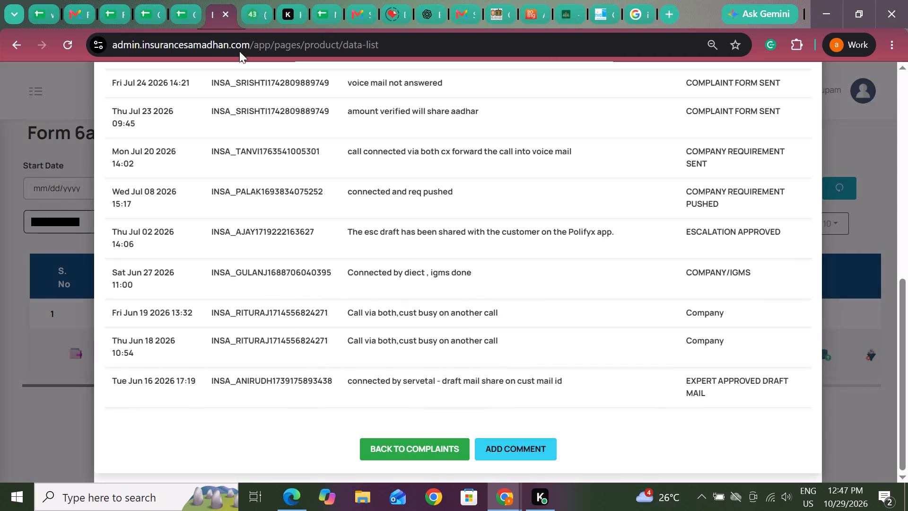
scroll(298, 283, up, 6)
scroll(243, 224, up, 8)
click(218, 86)
click(104, 11)
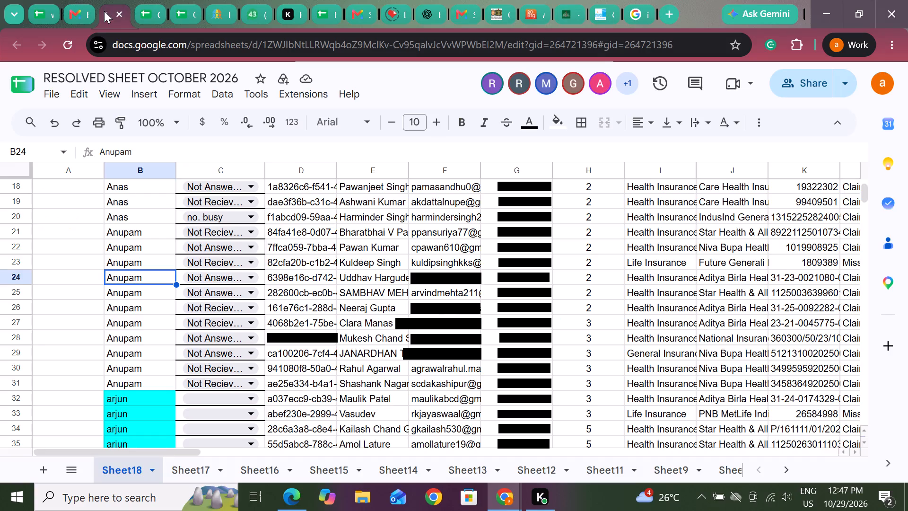
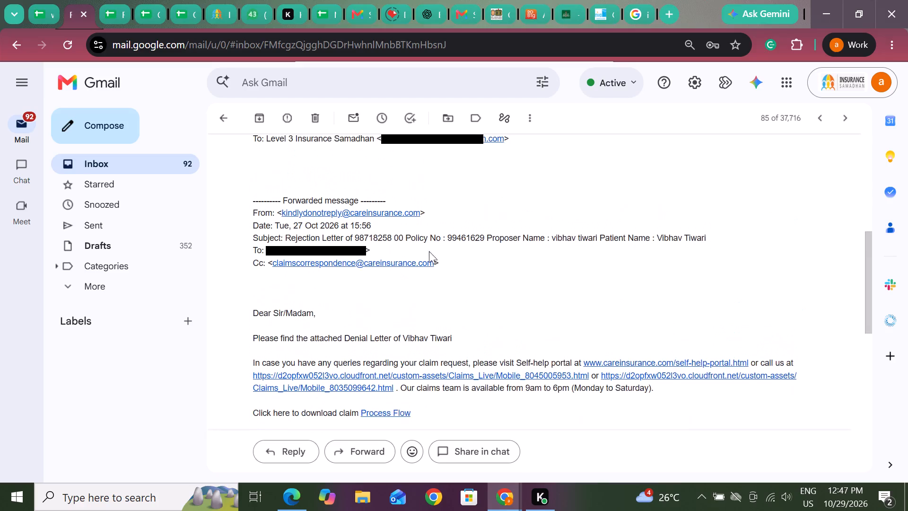
Copy the customer's email address from the forwarded Care Insurance rejection email and search the Form 6a Received Complaints list for it.
scroll(429, 251, up, 1)
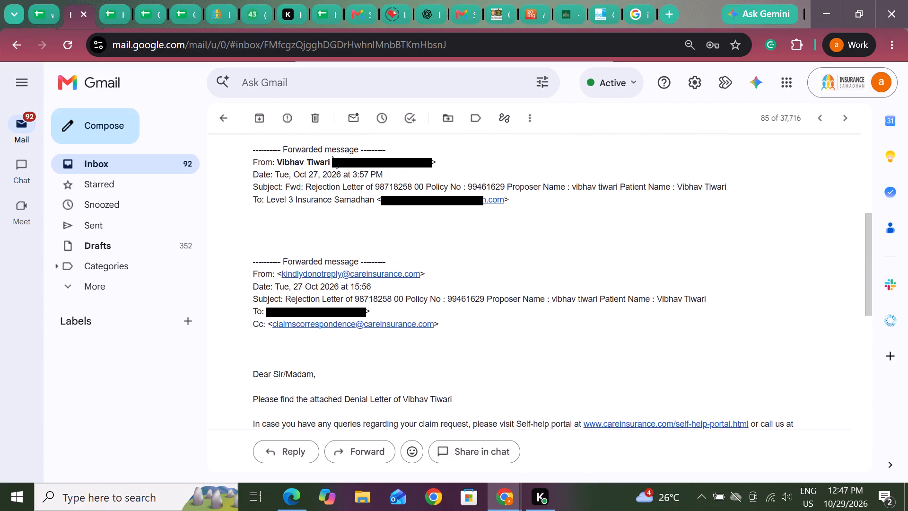
drag(336, 162, 429, 165)
key(ctrl+c)
key(ctrl+c)
key(ctrl+c)
click(219, 20)
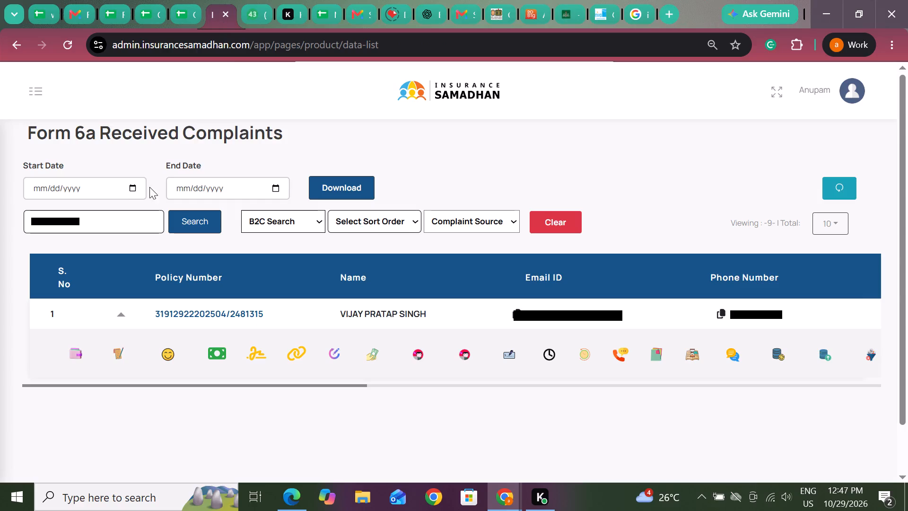
triple_click(112, 217)
key(ctrl+v)
click(169, 223)
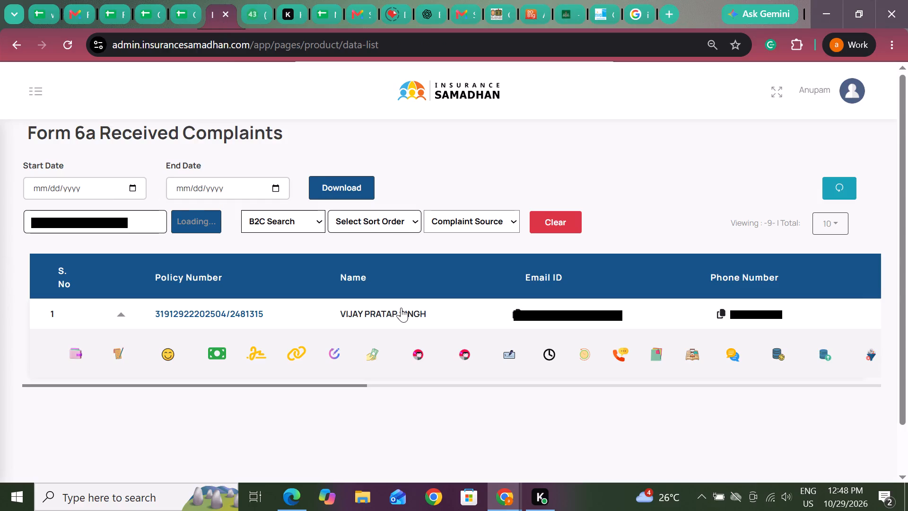
click(83, 15)
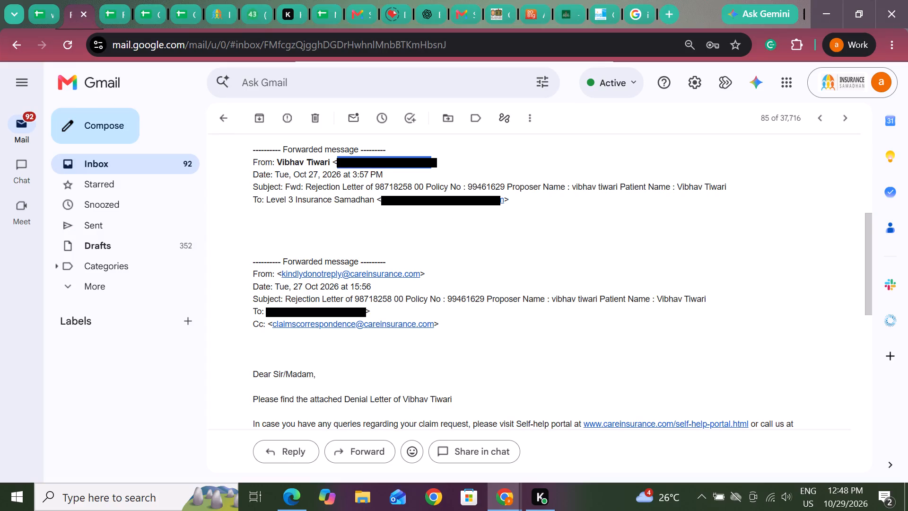
drag(468, 185, 496, 188)
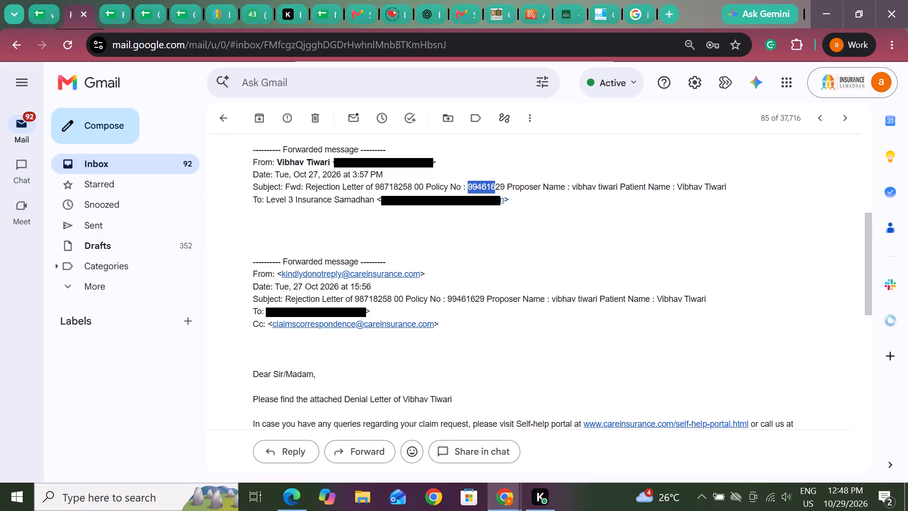
Copy the policy number from the forwarded rejection email's subject and search the Form 6a Received Complaints list for it.
drag(496, 188, 504, 188)
key(ctrl+c)
key(ctrl+c)
key(ctrl+c)
click(228, 19)
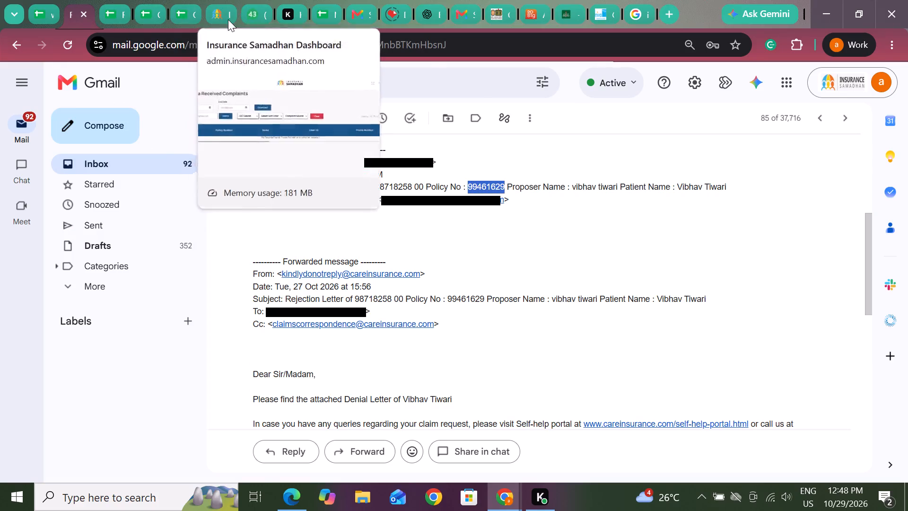
ctrl+triple_click(124, 216)
key(ctrl+v)
click(225, 230)
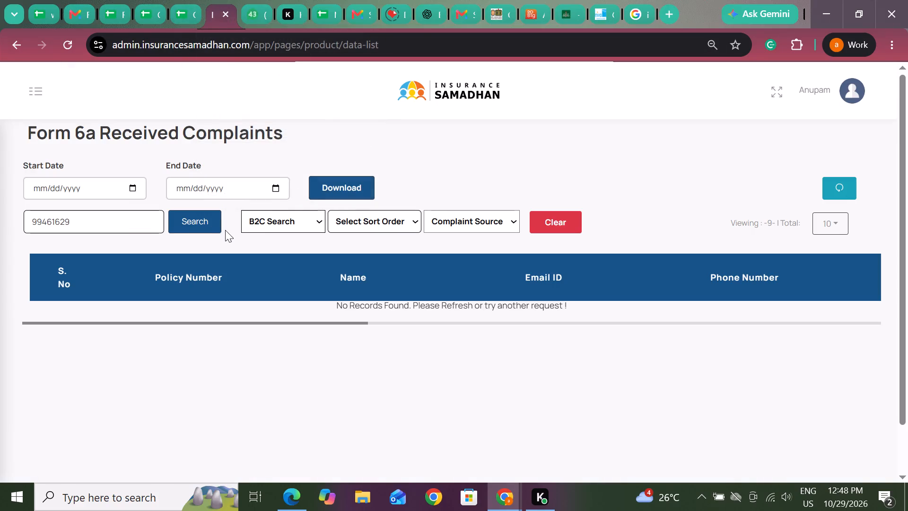
click(188, 229)
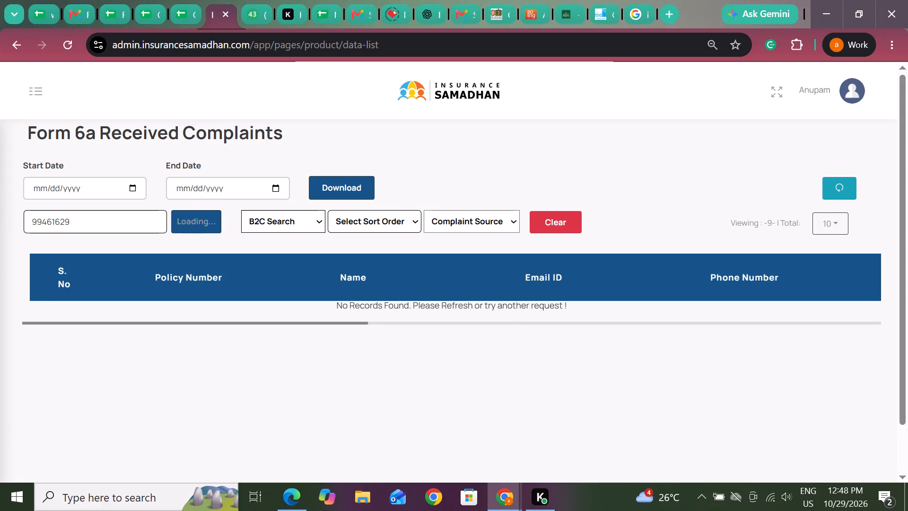
scroll(325, 322, left, 4)
scroll(325, 322, down, 3)
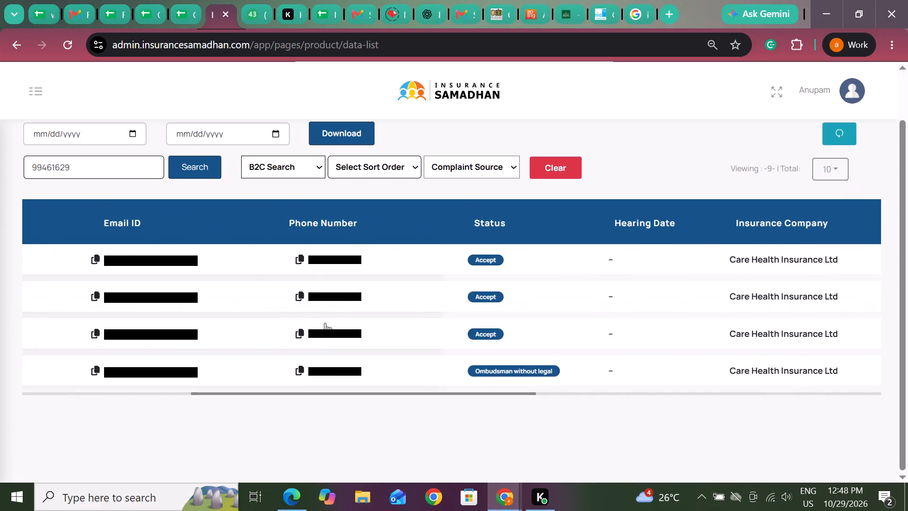
scroll(325, 323, down, 1)
click(280, 377)
click(312, 410)
scroll(285, 295, up, 7)
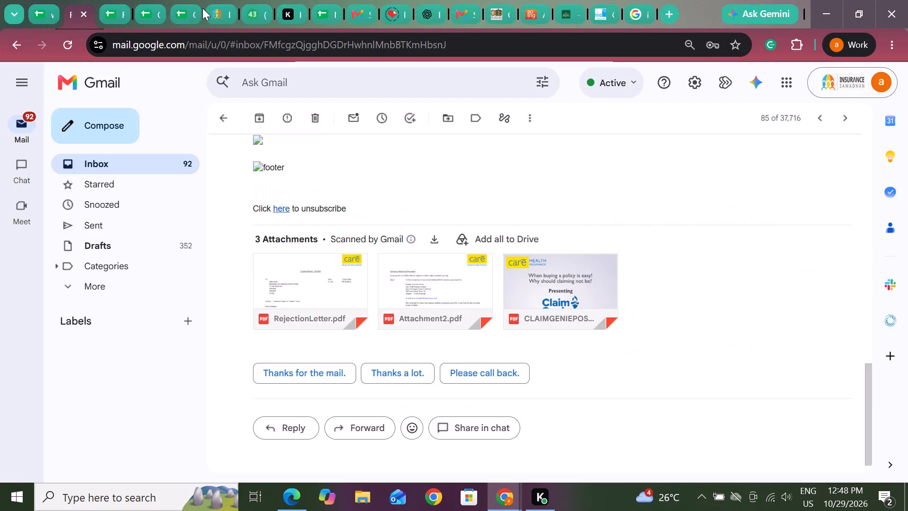
Copy the customer's phone number from the Ombudsman without legal complaint and call it from the Smartflo dialer.
click(211, 16)
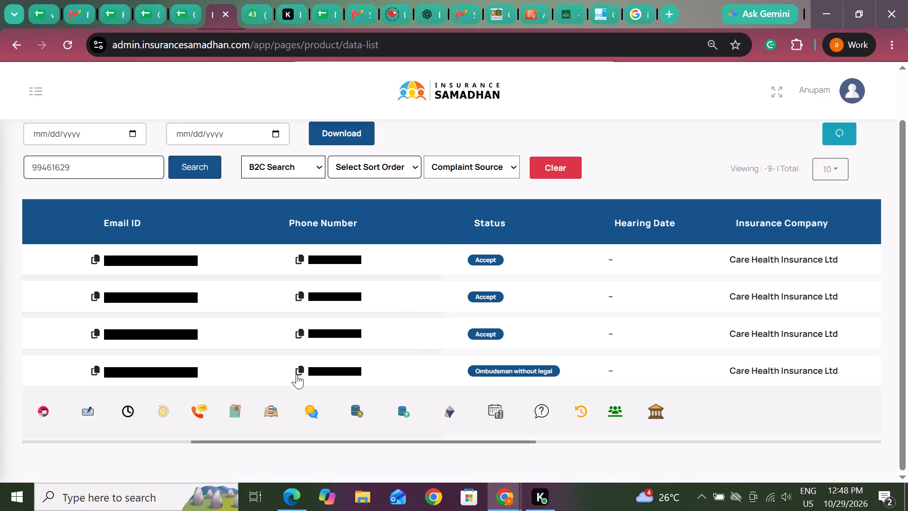
click(299, 368)
click(529, 15)
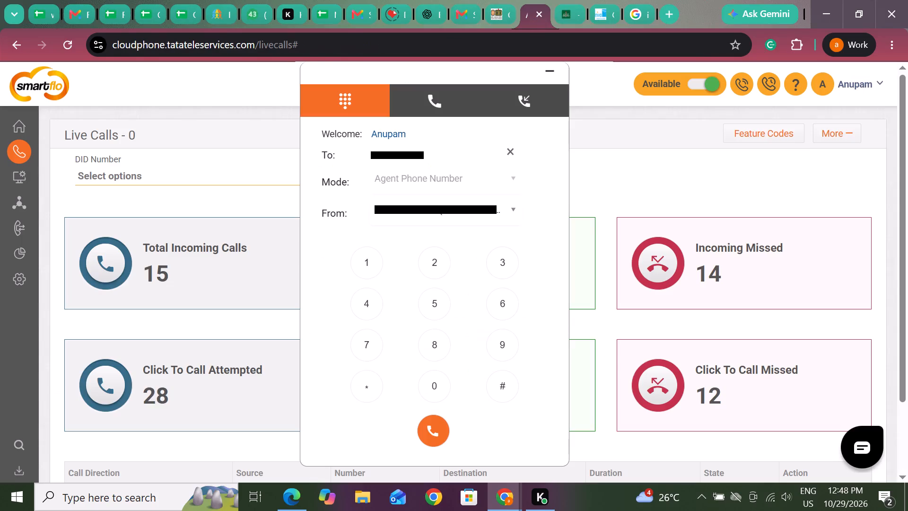
ctrl+double_click(428, 159)
key(ctrl+v)
click(436, 434)
scroll(735, 183, up, 6)
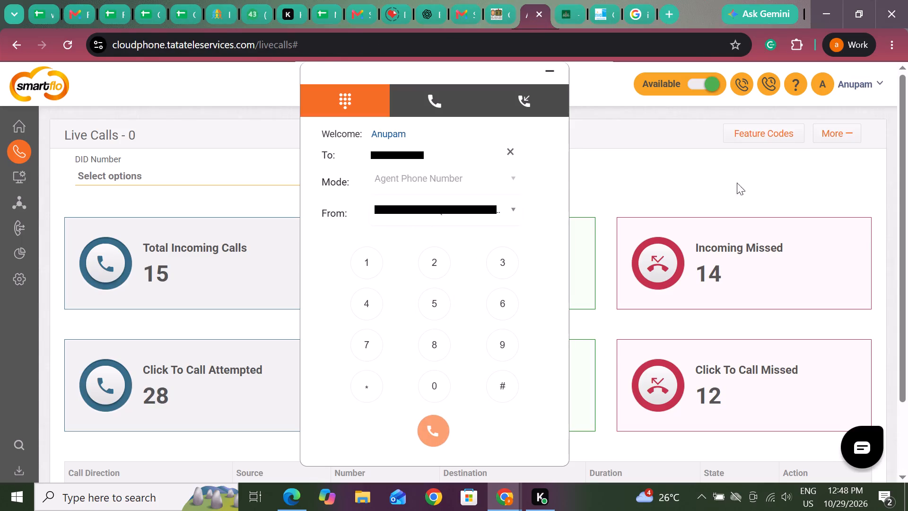
click(820, 136)
click(826, 135)
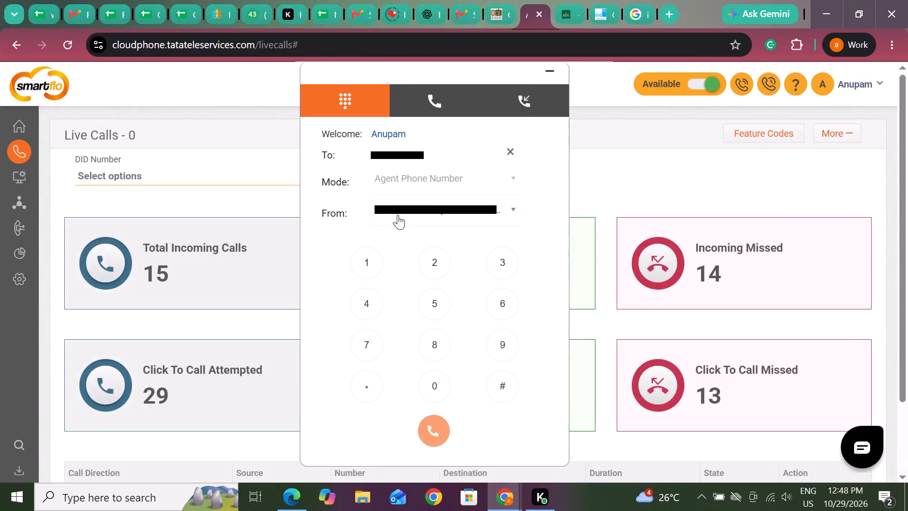
Switch back to the Form 6a Received Complaints results and look over the Ombudsman without legal complaint's row.
scroll(319, 266, up, 6)
click(223, 19)
scroll(220, 328, up, 1)
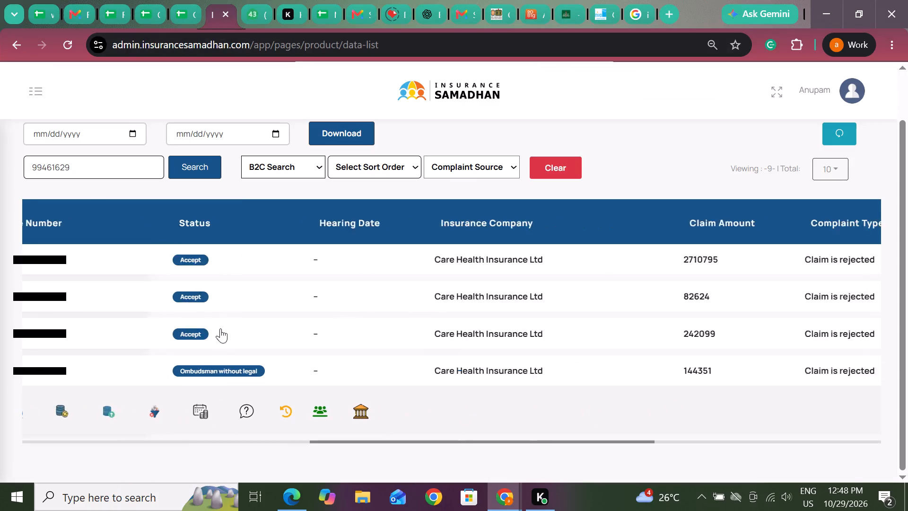
scroll(220, 328, up, 1)
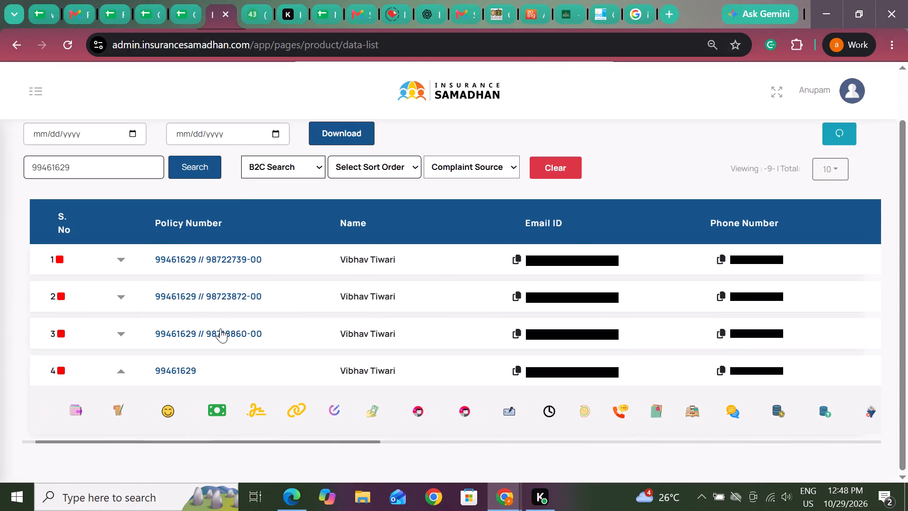
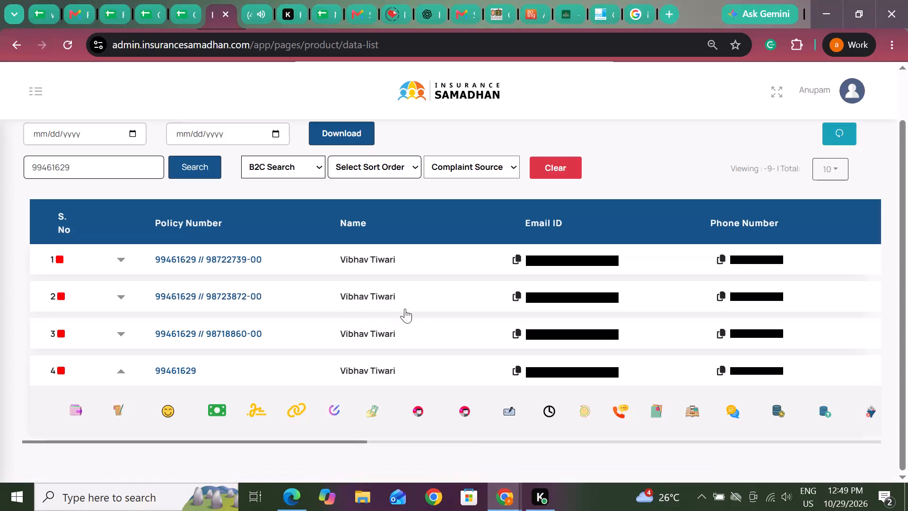
scroll(526, 360, left, 1)
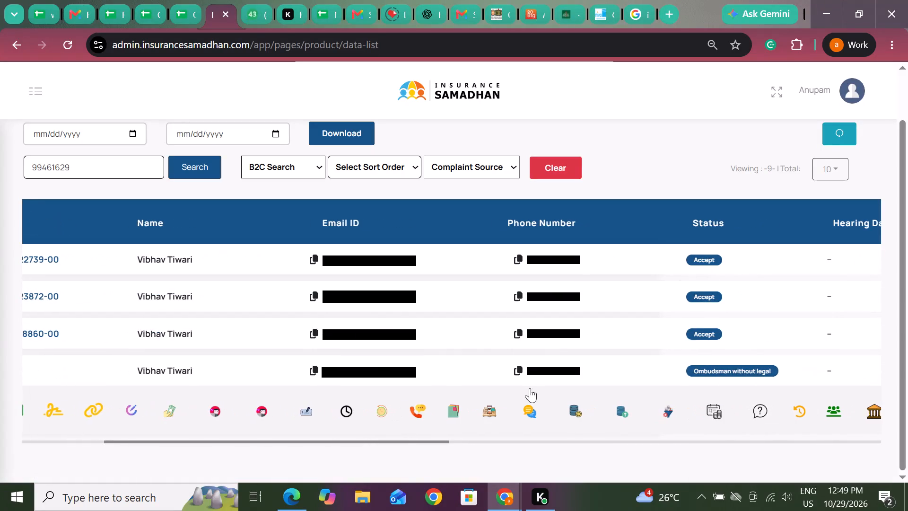
scroll(530, 388, left, 1)
click(529, 409)
scroll(464, 415, down, 9)
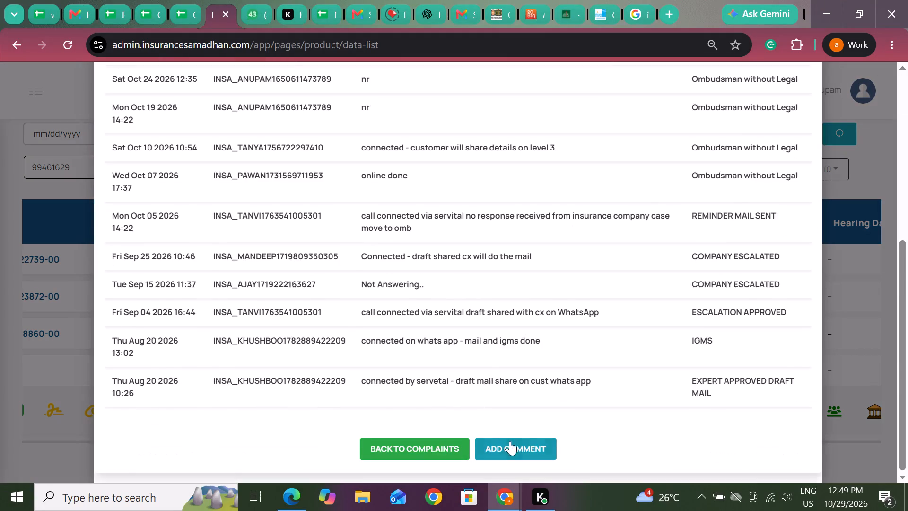
click(510, 447)
click(400, 388)
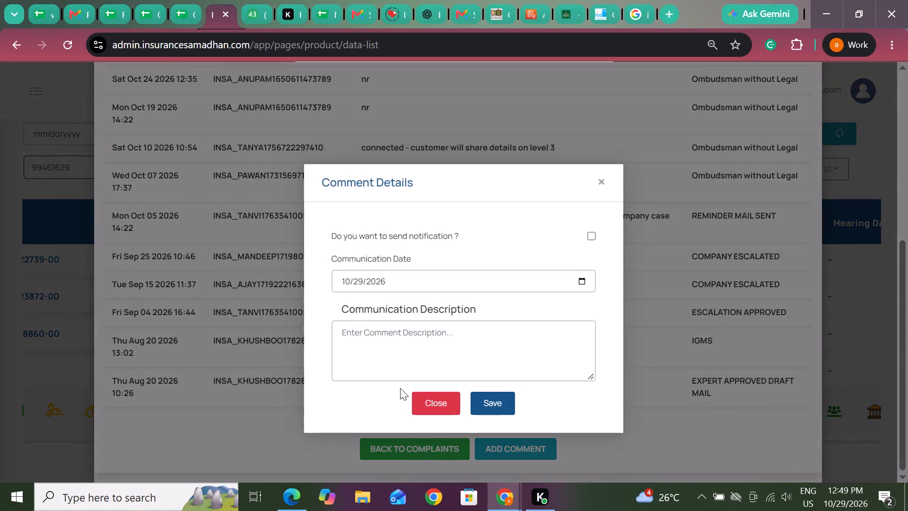
click(383, 347)
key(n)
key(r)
click(488, 395)
scroll(291, 151, up, 10)
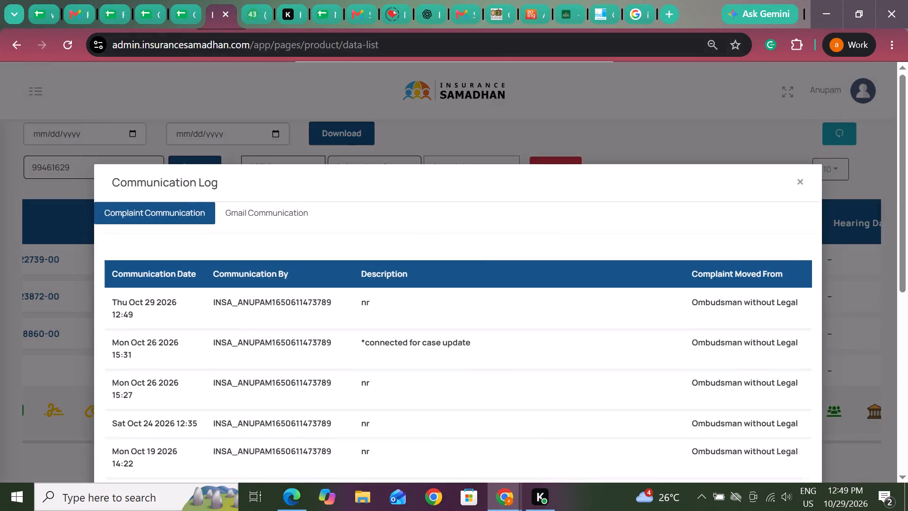
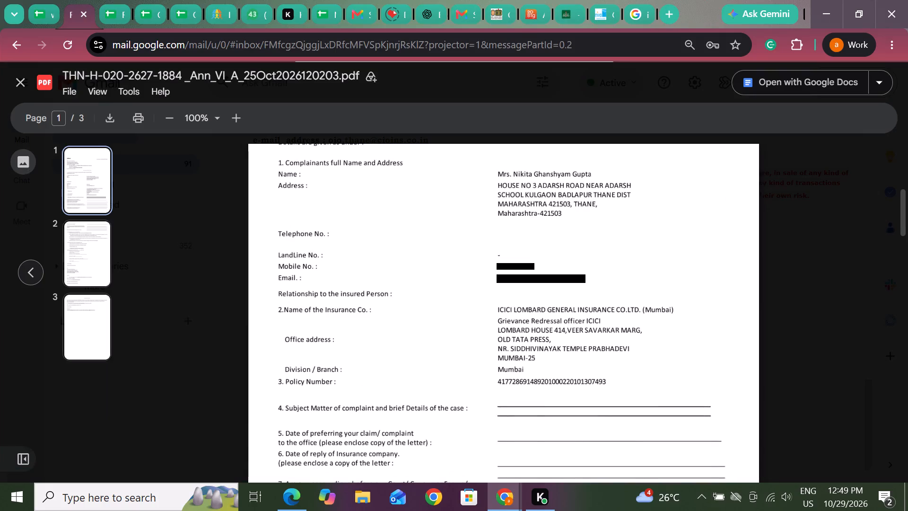
Copy the complainant's email address from the Ann_VI_A PDF attachment and switch to the open Communication Log in the Insurance Samadhan admin portal.
drag(494, 282, 558, 282)
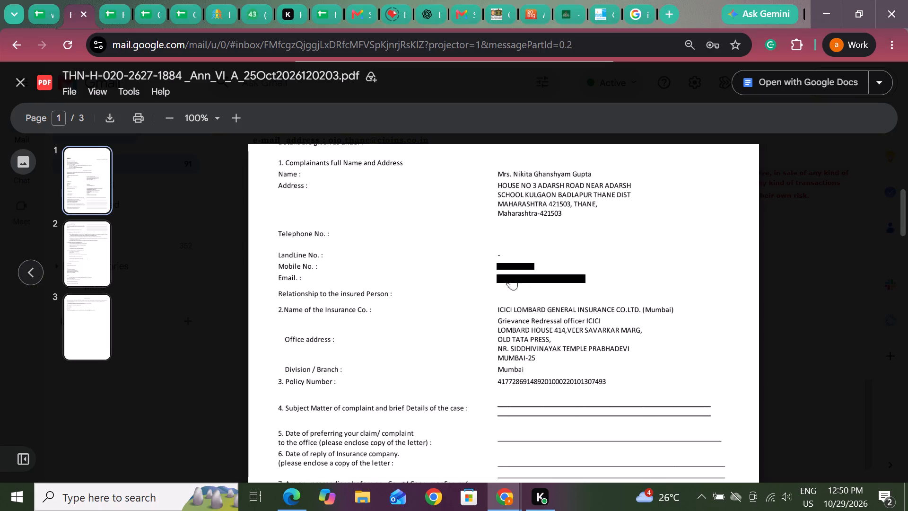
key(ctrl+c)
key(ctrl+c)
key(ctrl+c)
click(212, 21)
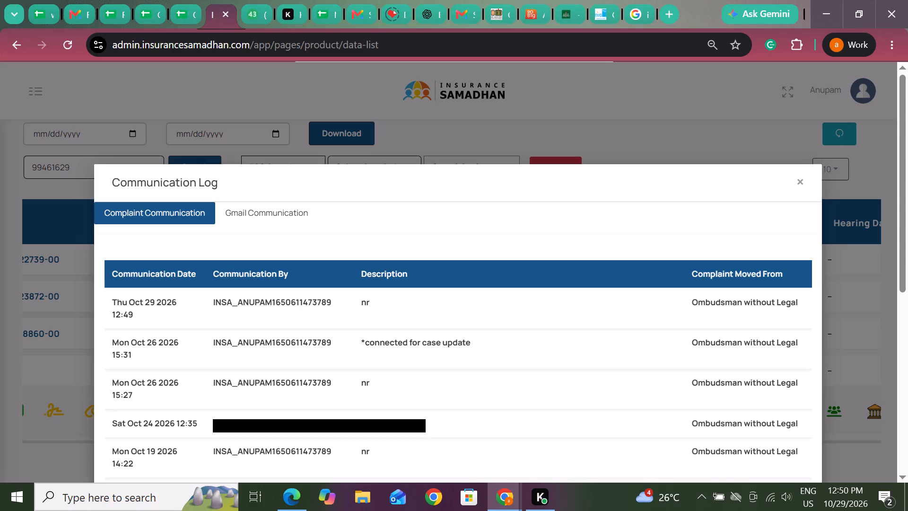
Close the communication log and the Annex VI-A PDF preview in Gmail, and search the complaint list for the copied customer detail.
click(280, 83)
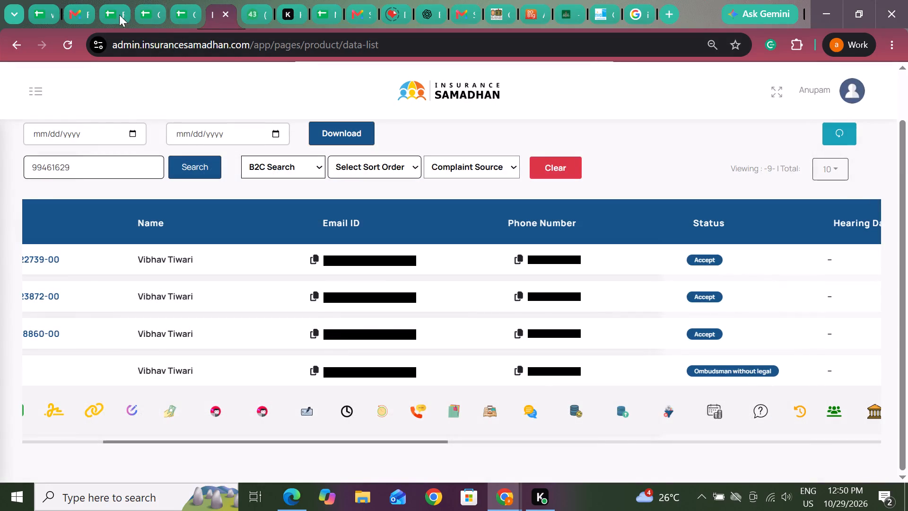
click(70, 23)
scroll(175, 168, up, 5)
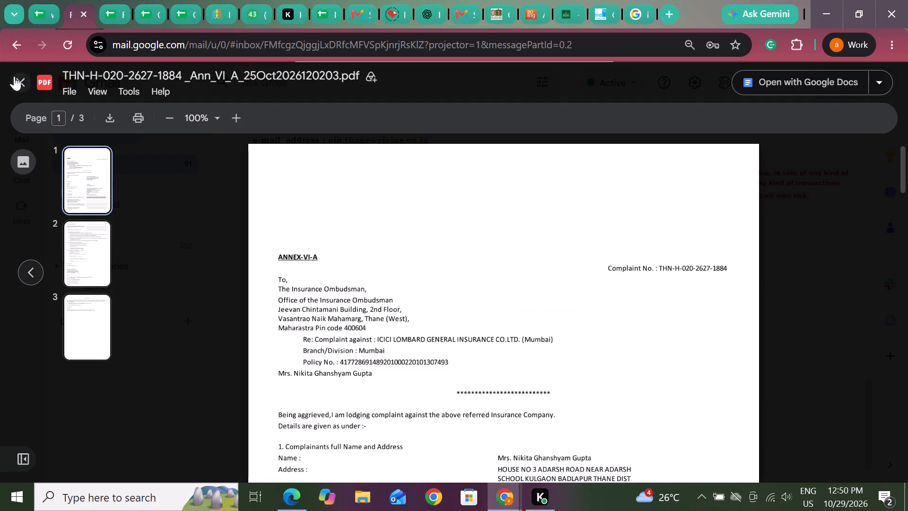
click(14, 76)
click(234, 19)
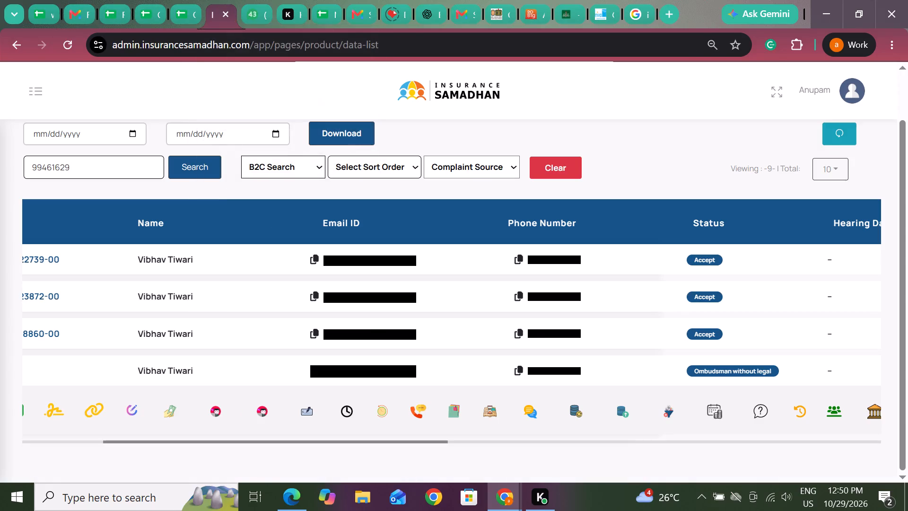
scroll(375, 319, left, 1)
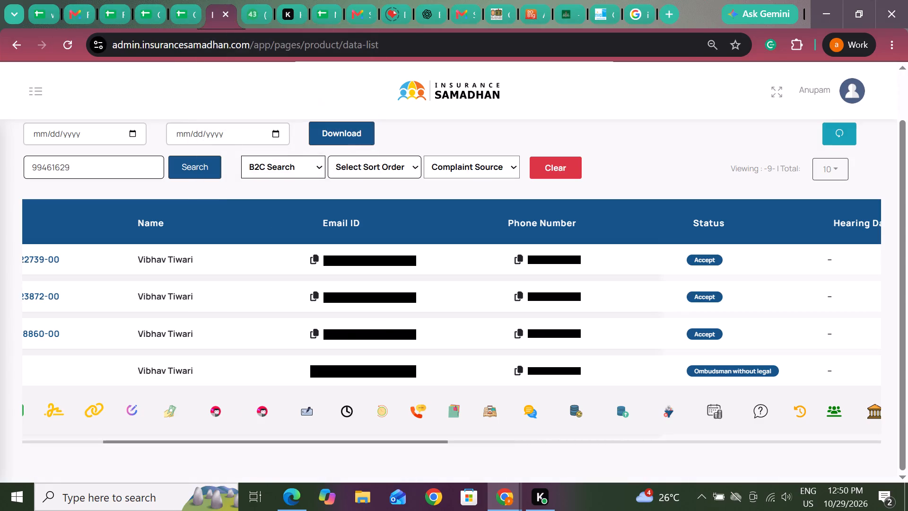
double_click(113, 166)
key(ctrl+v)
ctrl+click(185, 167)
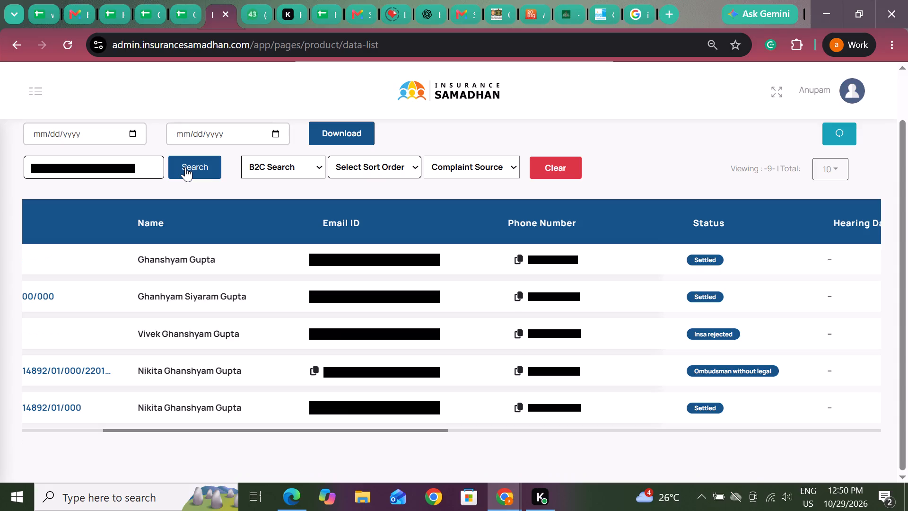
scroll(375, 290, up, 1)
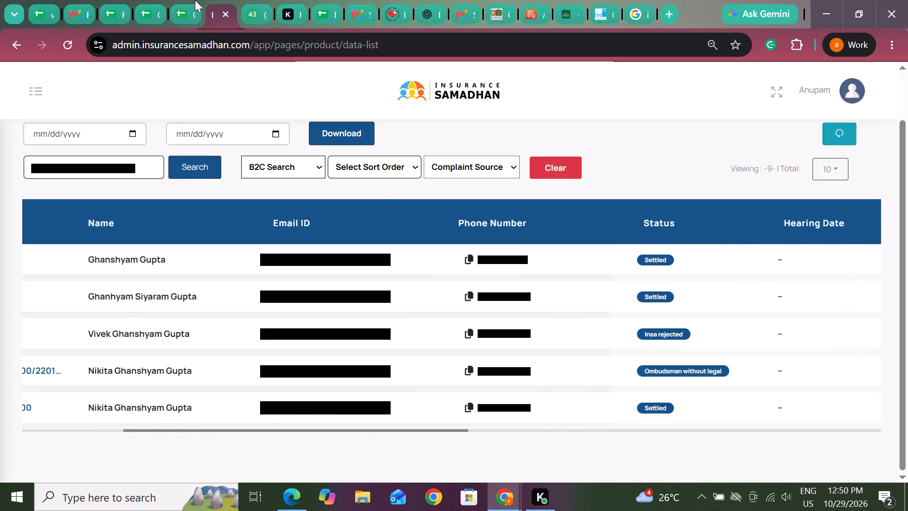
Reopen the Annex VI-A PDF attachment in the Thane ombudsman email in Gmail.
click(94, 19)
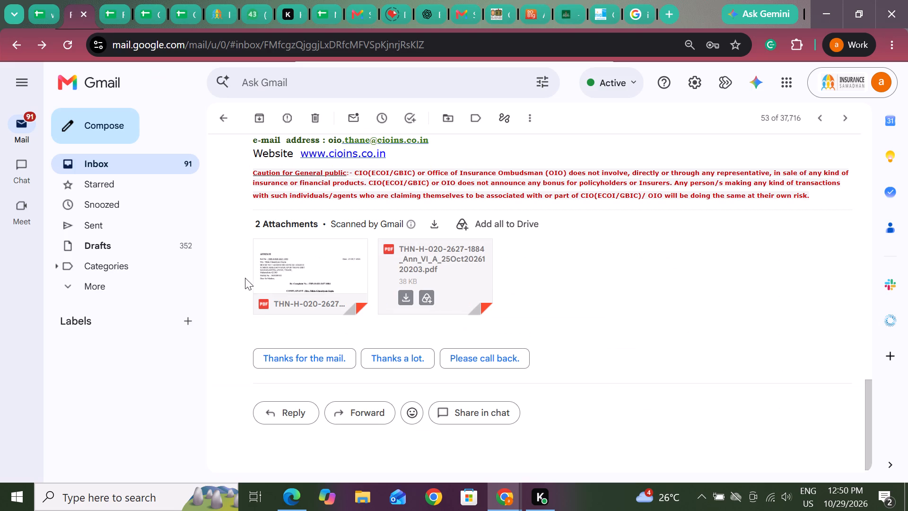
click(368, 267)
click(435, 272)
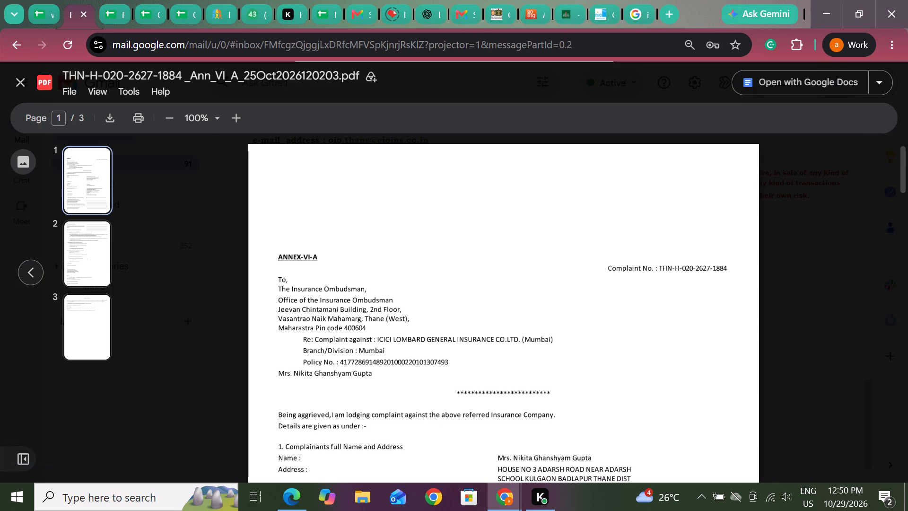
Search Google for "coliwax" in a new tab and look through the results.
click(662, 19)
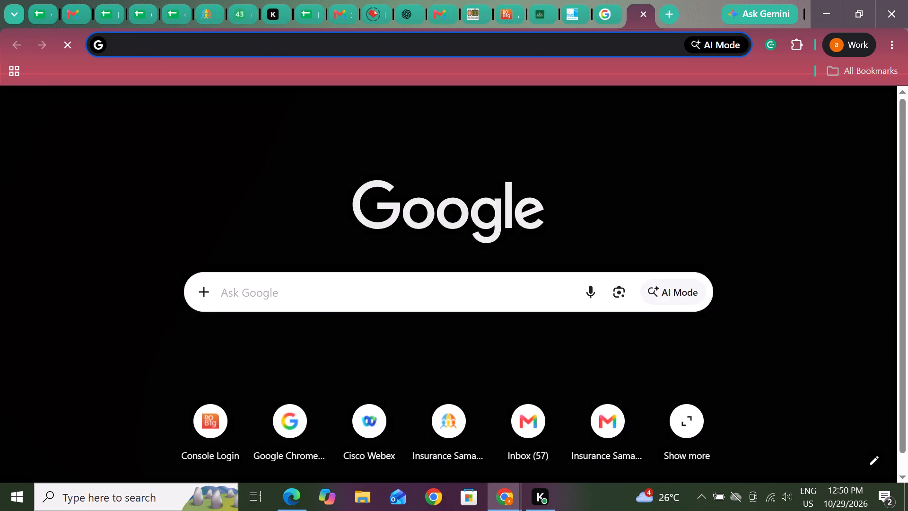
click(417, 294)
text(coliwax)
key(Return)
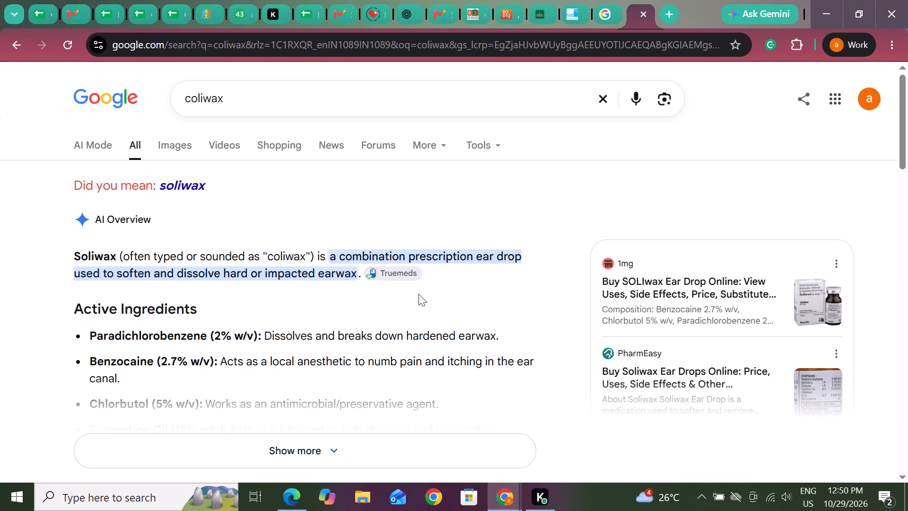
scroll(419, 294, down, 1)
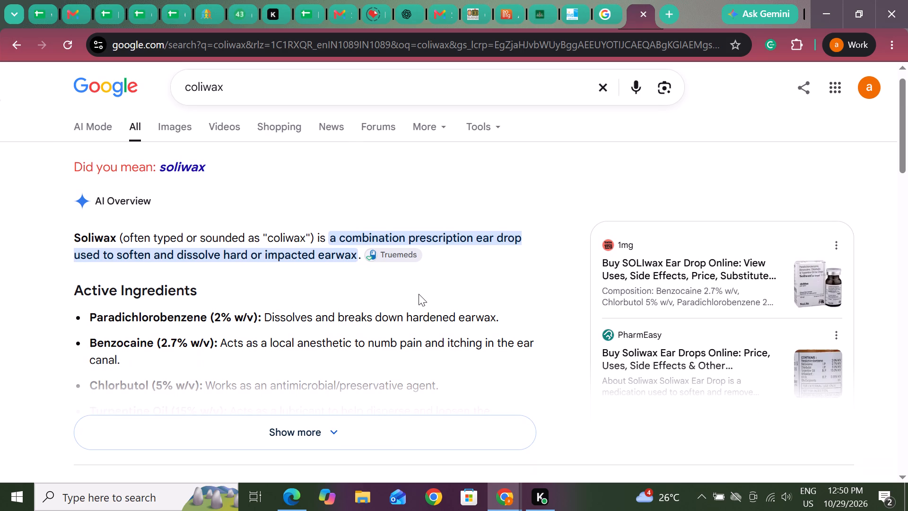
scroll(419, 294, down, 3)
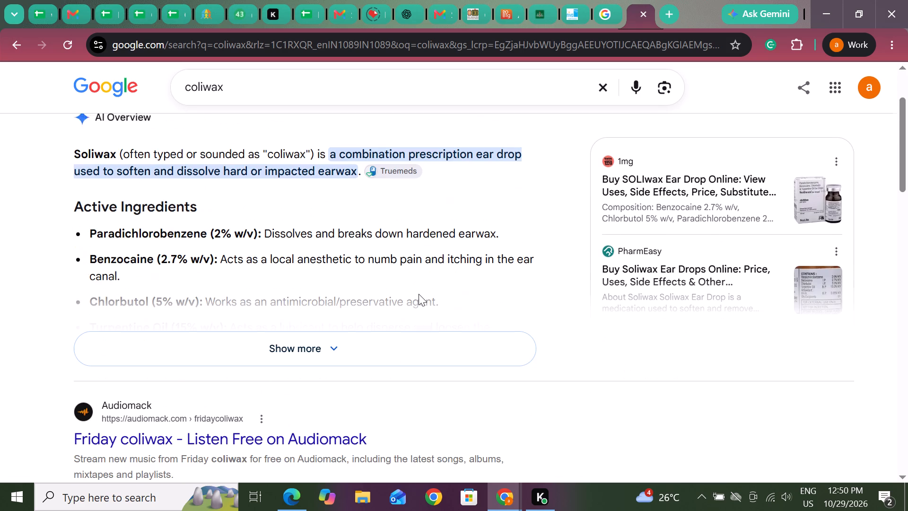
scroll(419, 294, down, 1)
scroll(419, 294, right, 1)
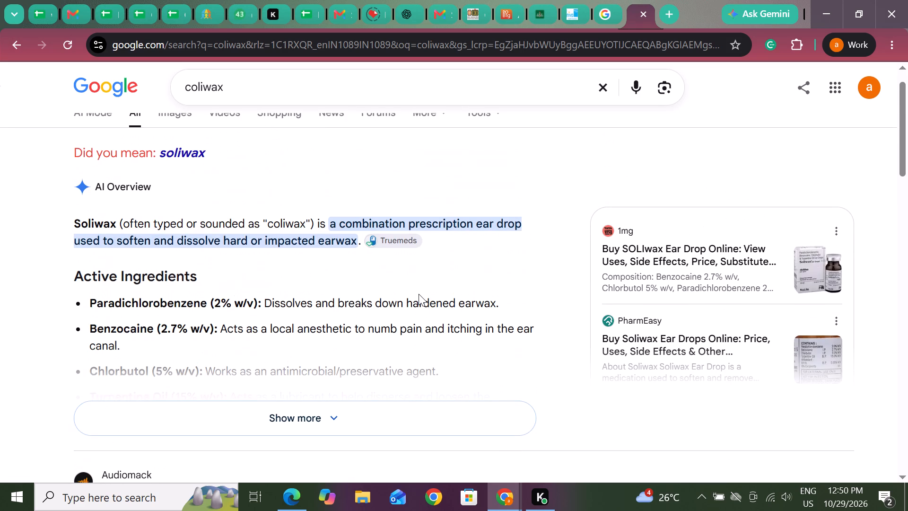
scroll(419, 294, right, 2)
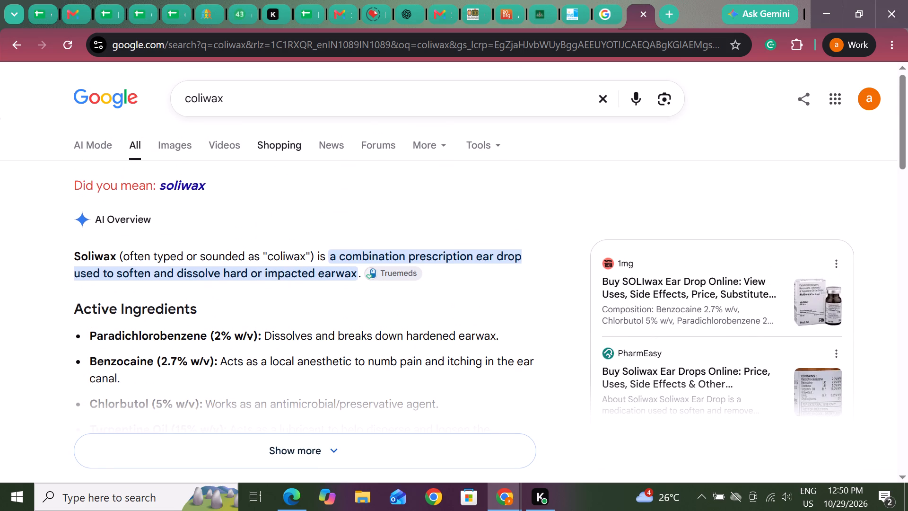
Refine the Google search to "soliwax ear drops", look through the results, and close the search tab.
click(191, 98)
key(BackSpace)
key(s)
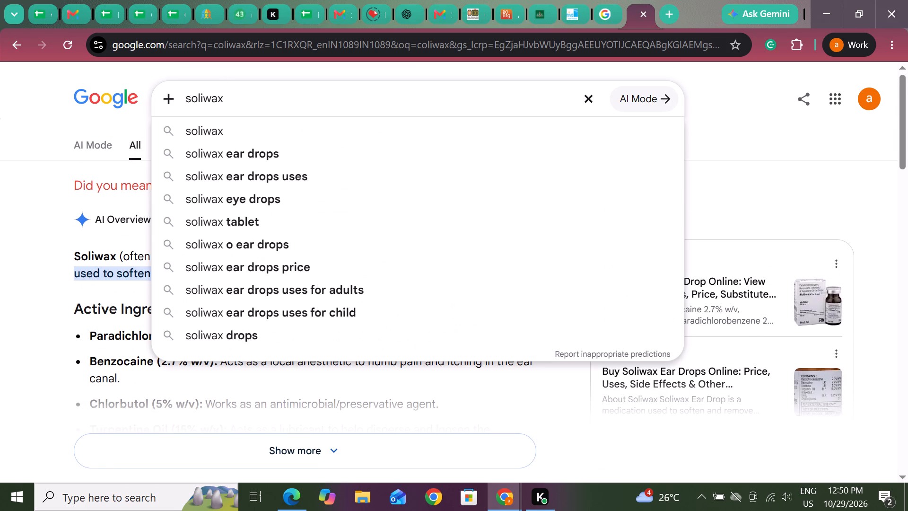
click(198, 159)
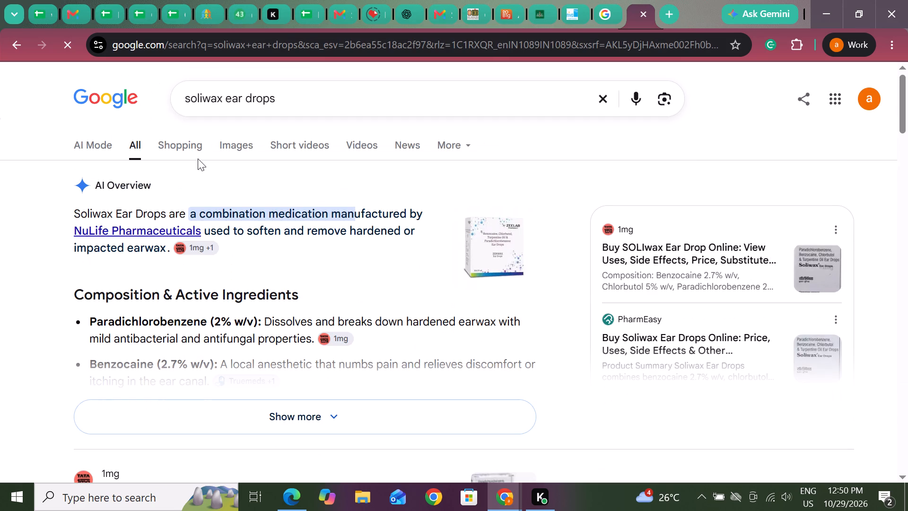
scroll(168, 269, down, 1)
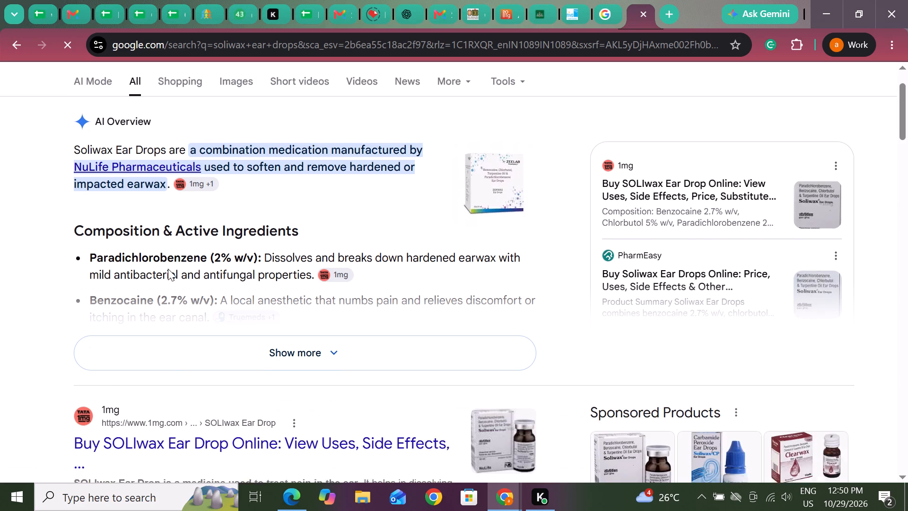
scroll(168, 269, down, 3)
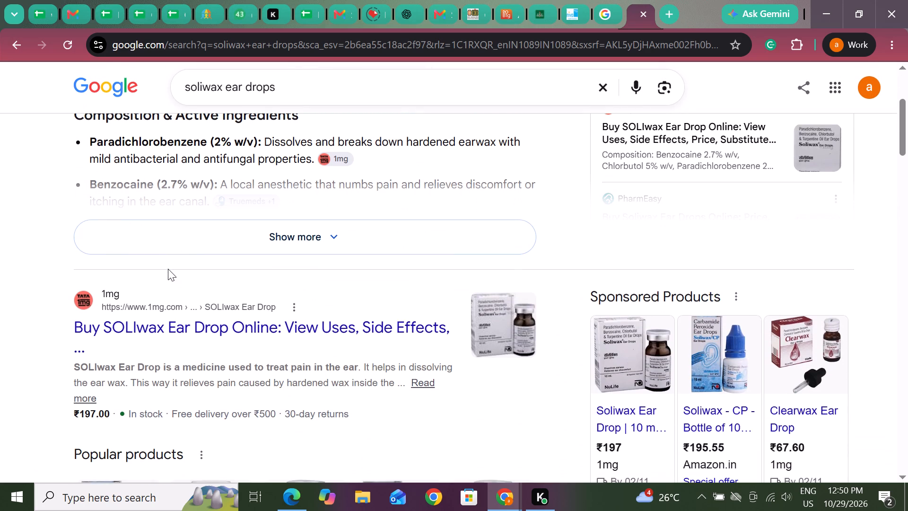
scroll(371, 255, down, 1)
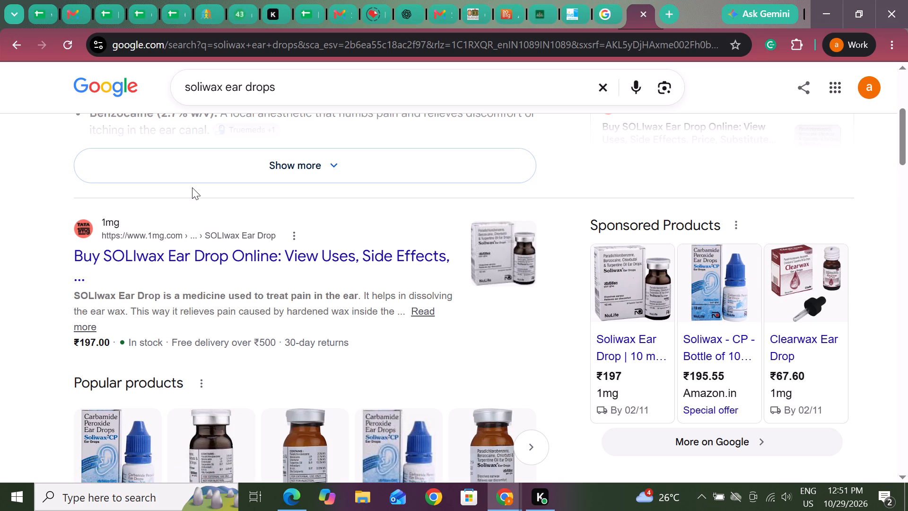
scroll(568, 49, up, 2)
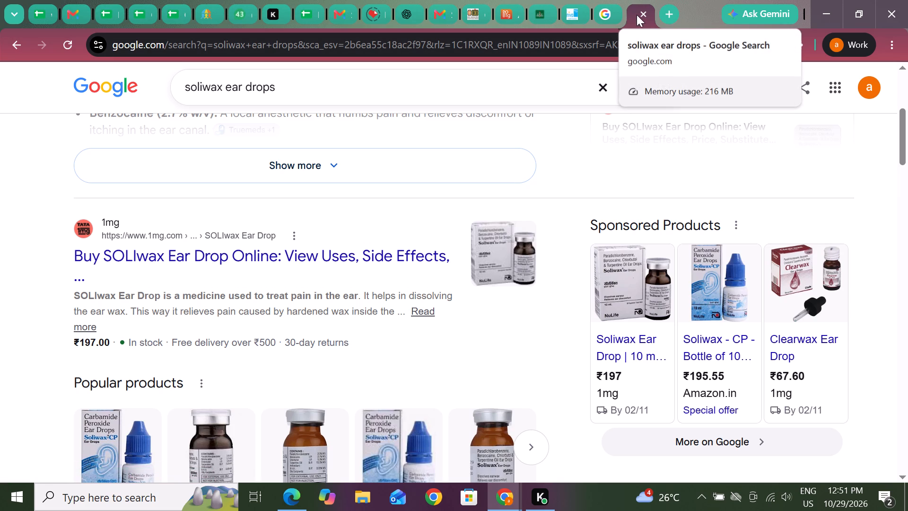
click(638, 16)
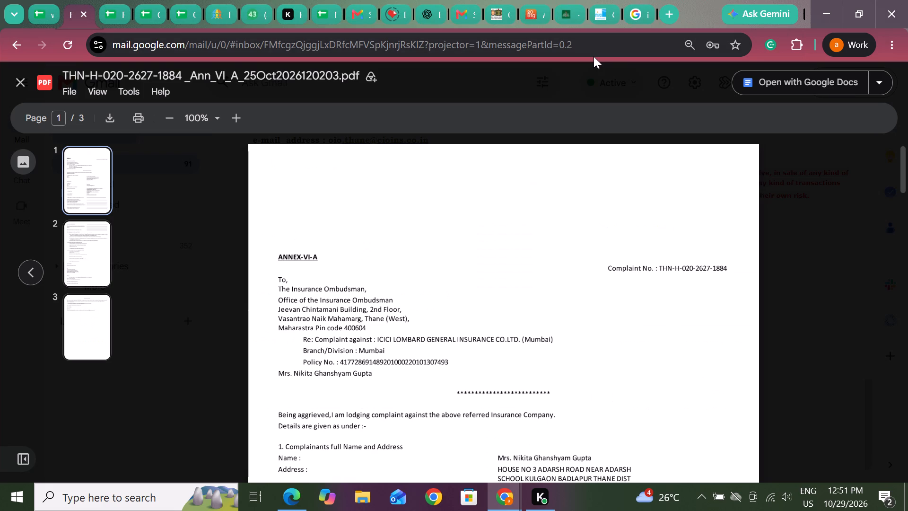